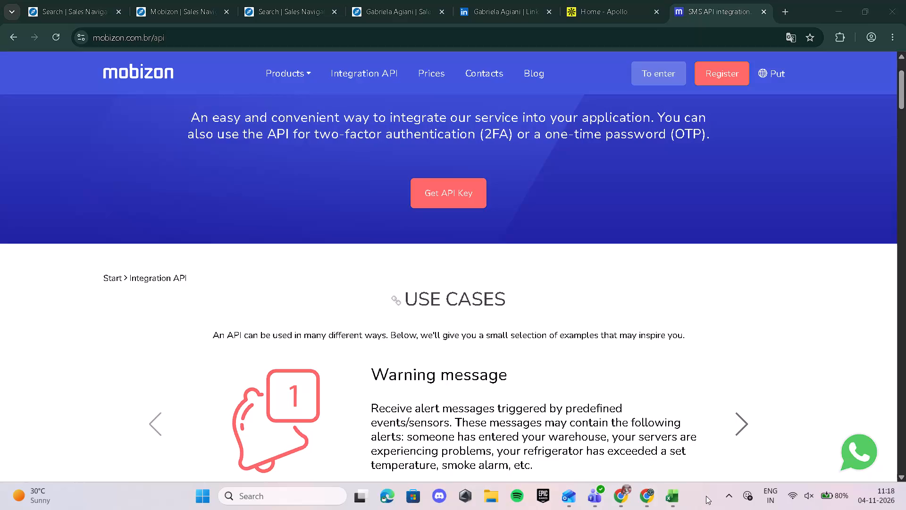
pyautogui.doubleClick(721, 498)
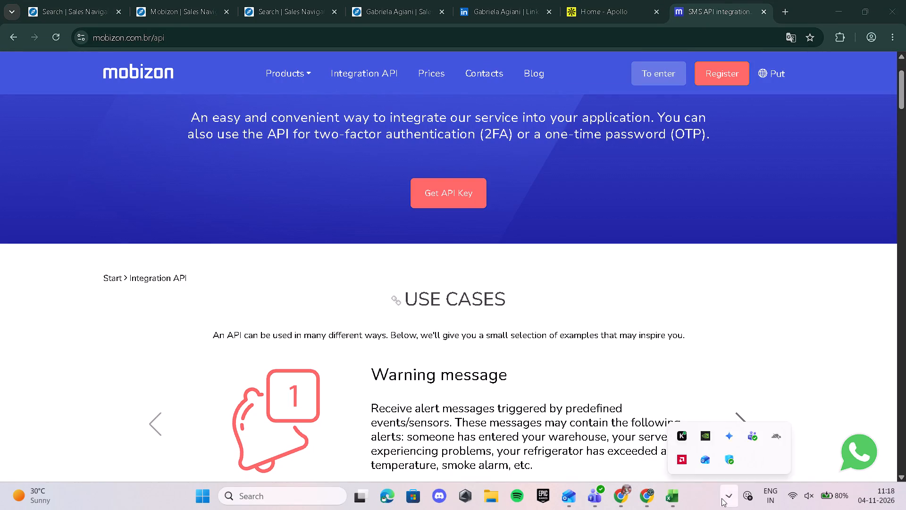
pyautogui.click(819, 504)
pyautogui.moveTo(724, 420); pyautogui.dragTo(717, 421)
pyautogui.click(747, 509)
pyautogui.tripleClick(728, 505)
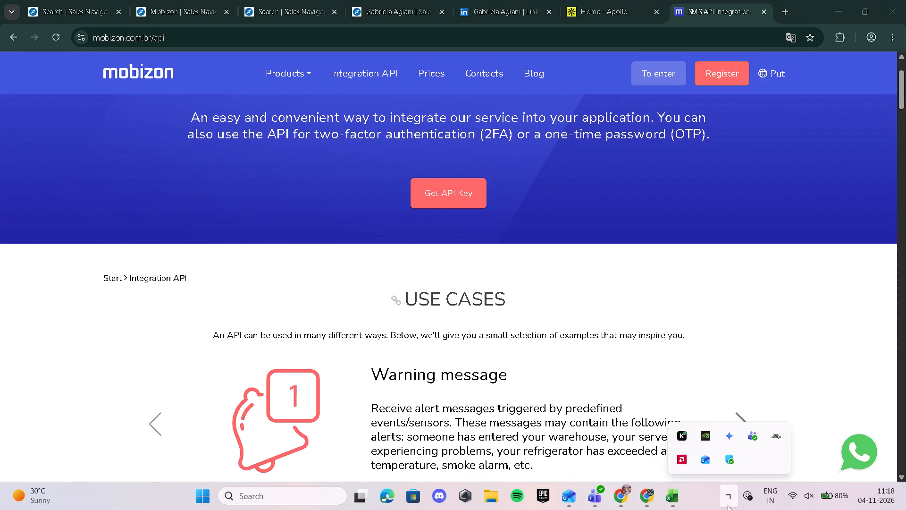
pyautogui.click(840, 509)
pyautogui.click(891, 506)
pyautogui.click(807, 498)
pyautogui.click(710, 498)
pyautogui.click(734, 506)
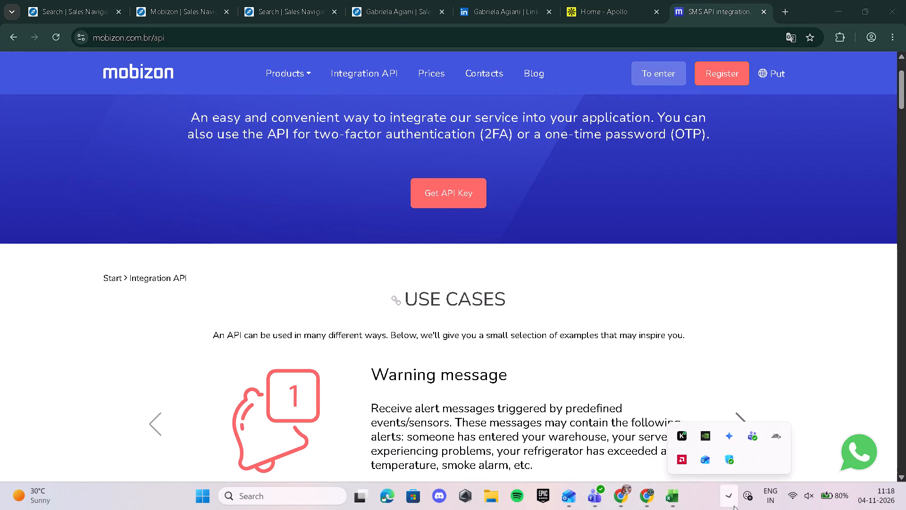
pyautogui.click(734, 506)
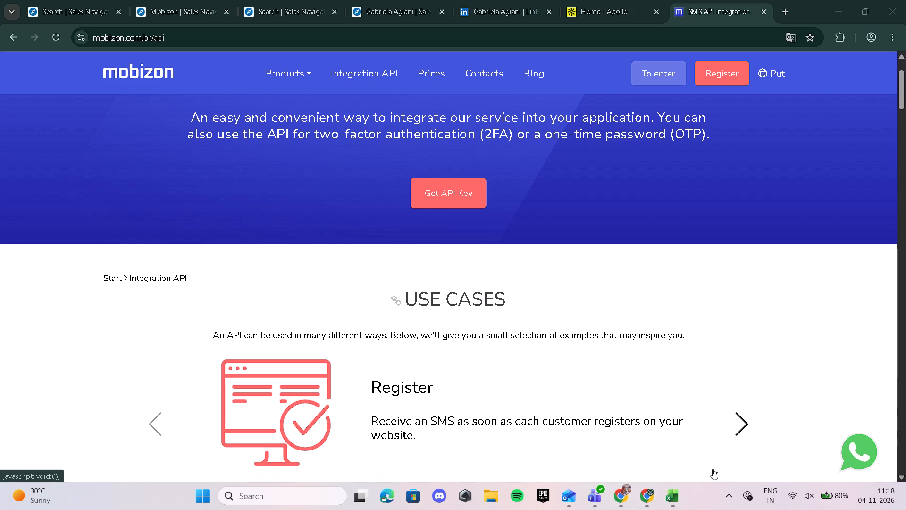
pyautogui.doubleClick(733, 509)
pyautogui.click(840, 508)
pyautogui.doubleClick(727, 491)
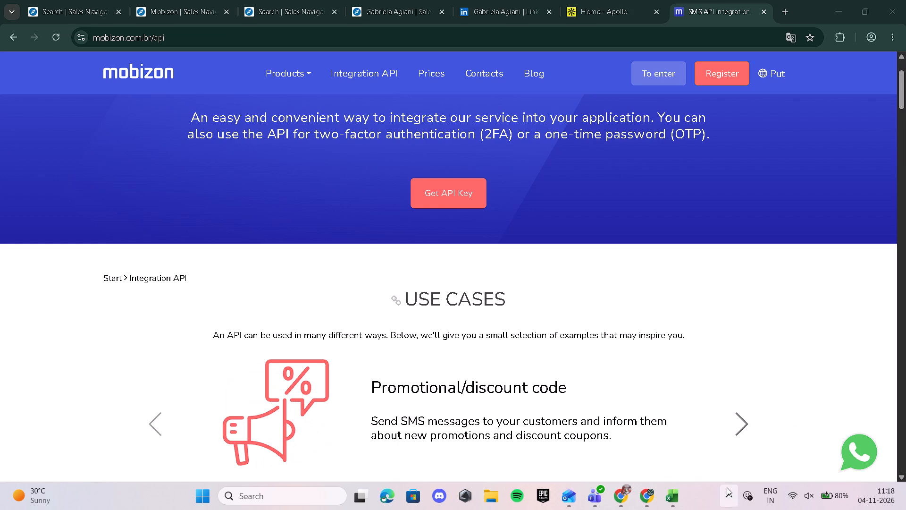
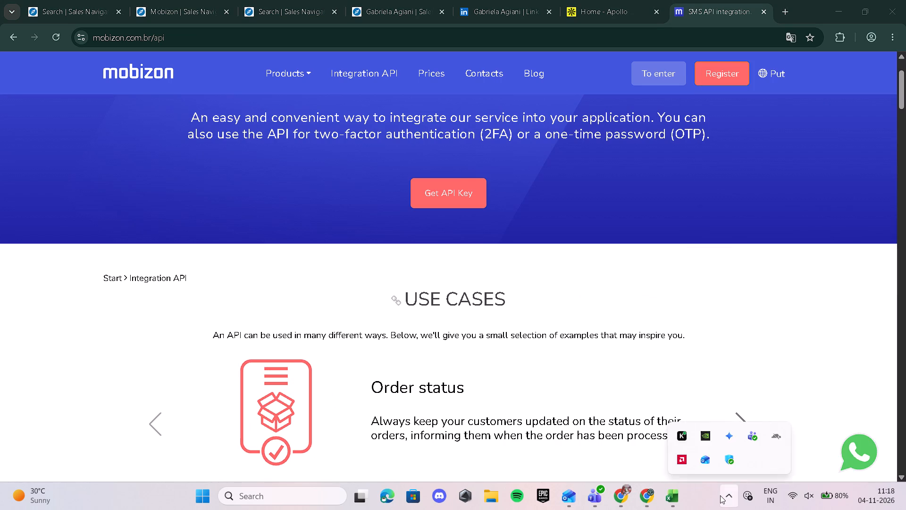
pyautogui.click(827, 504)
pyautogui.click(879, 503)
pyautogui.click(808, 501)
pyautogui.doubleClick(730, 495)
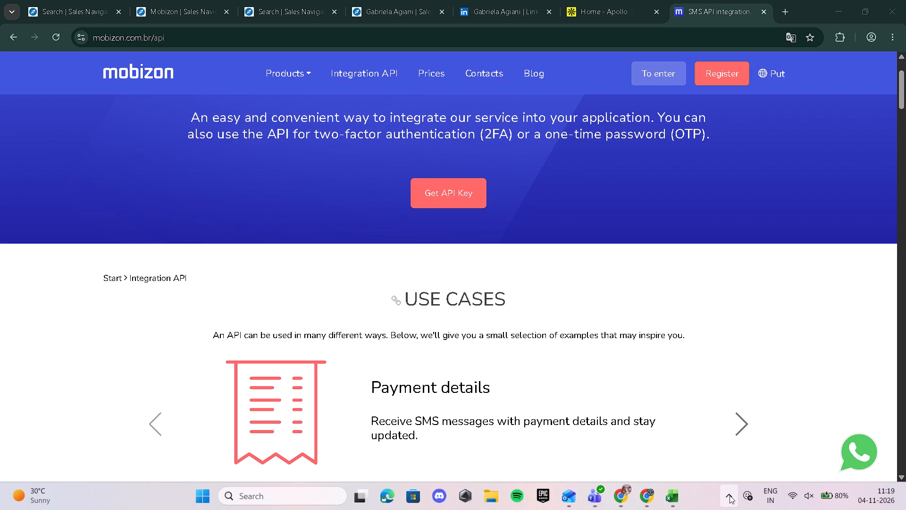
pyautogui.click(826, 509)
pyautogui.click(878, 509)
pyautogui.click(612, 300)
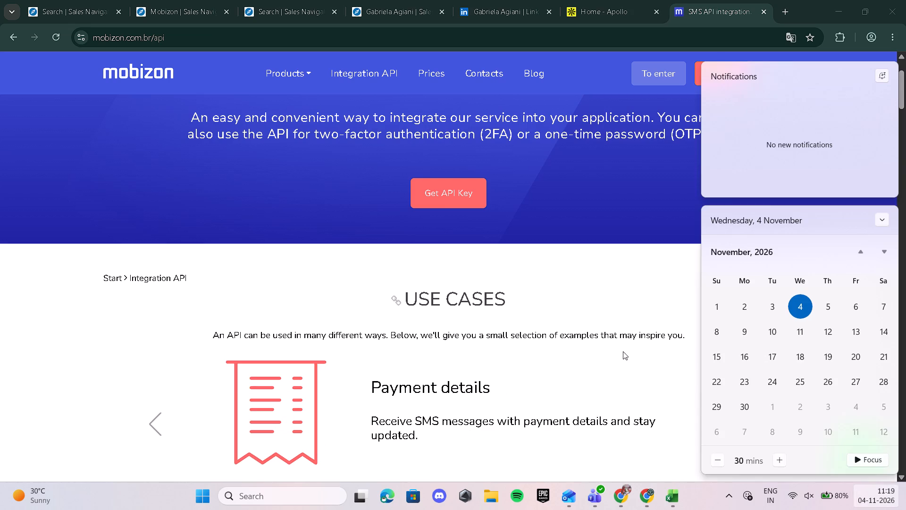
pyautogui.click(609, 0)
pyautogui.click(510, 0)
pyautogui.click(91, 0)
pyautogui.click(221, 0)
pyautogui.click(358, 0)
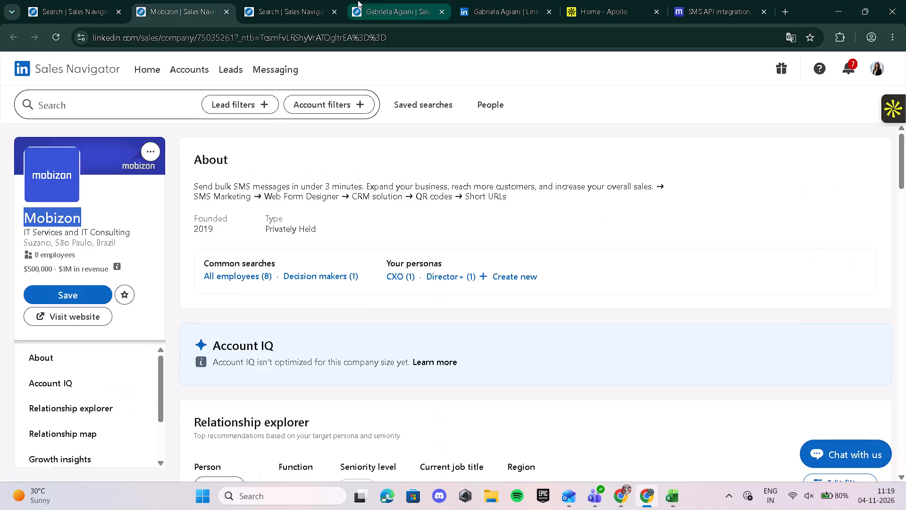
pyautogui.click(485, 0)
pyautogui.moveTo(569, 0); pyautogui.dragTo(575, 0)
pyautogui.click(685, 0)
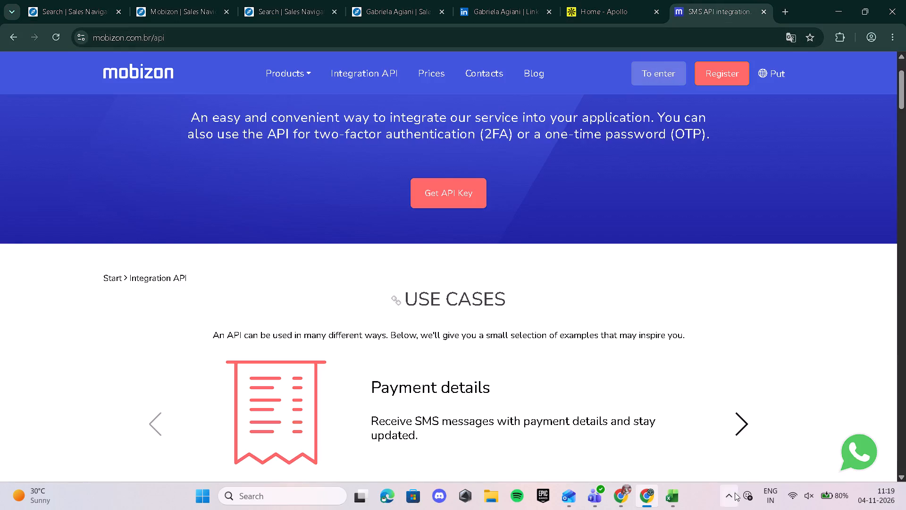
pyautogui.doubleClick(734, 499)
# Read through Mobizon's API integration page down to the company and contact links in the footer.
pyautogui.scroll(-6, 581, 391)
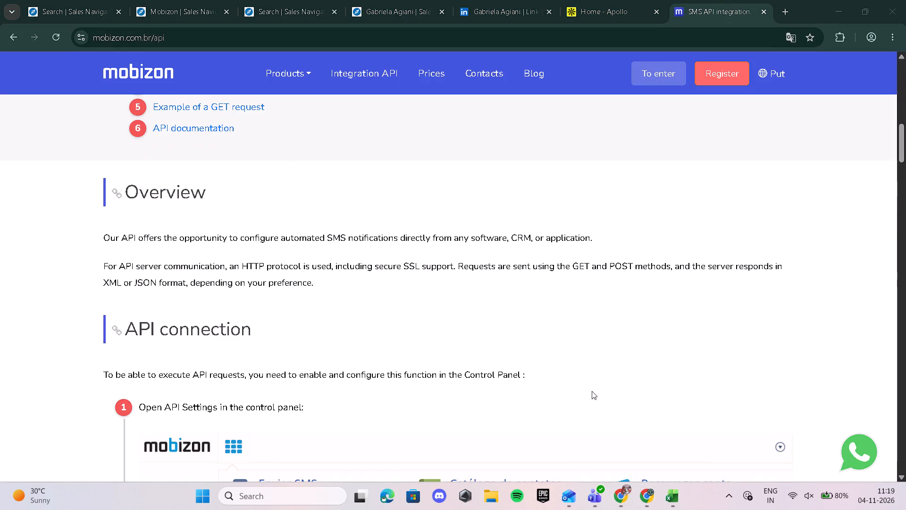
pyautogui.scroll(-7, 592, 375)
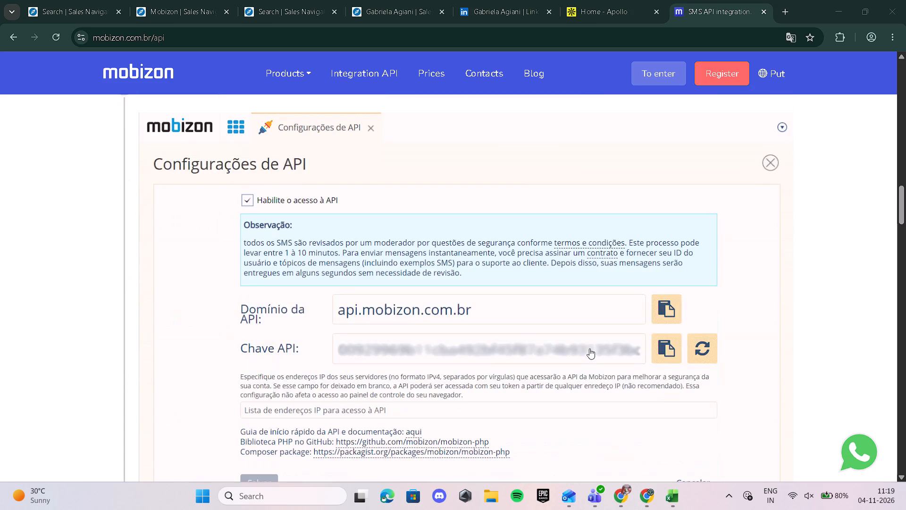
pyautogui.scroll(-7, 589, 348)
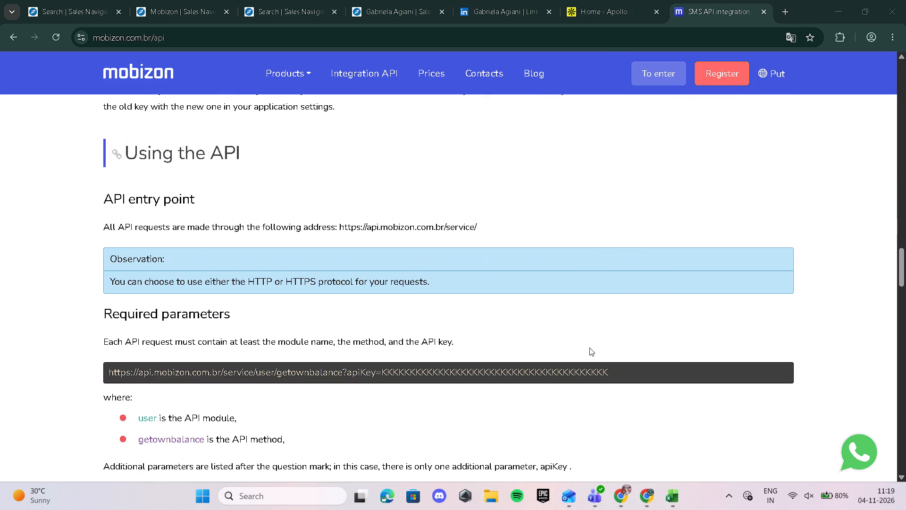
pyautogui.scroll(-11, 589, 347)
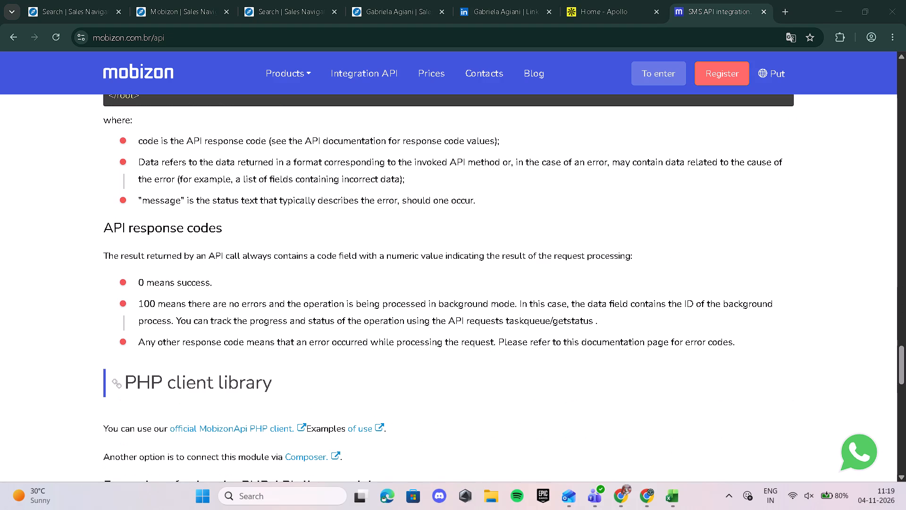
pyautogui.scroll(-14, 589, 347)
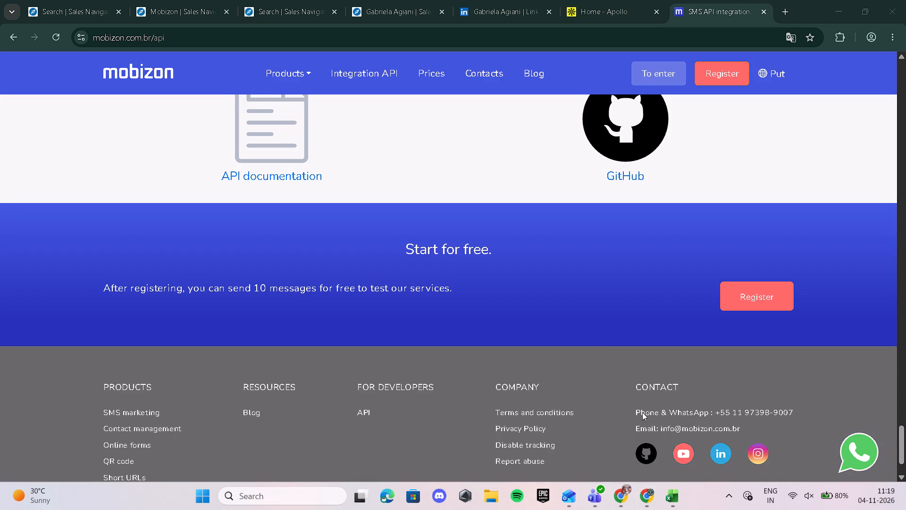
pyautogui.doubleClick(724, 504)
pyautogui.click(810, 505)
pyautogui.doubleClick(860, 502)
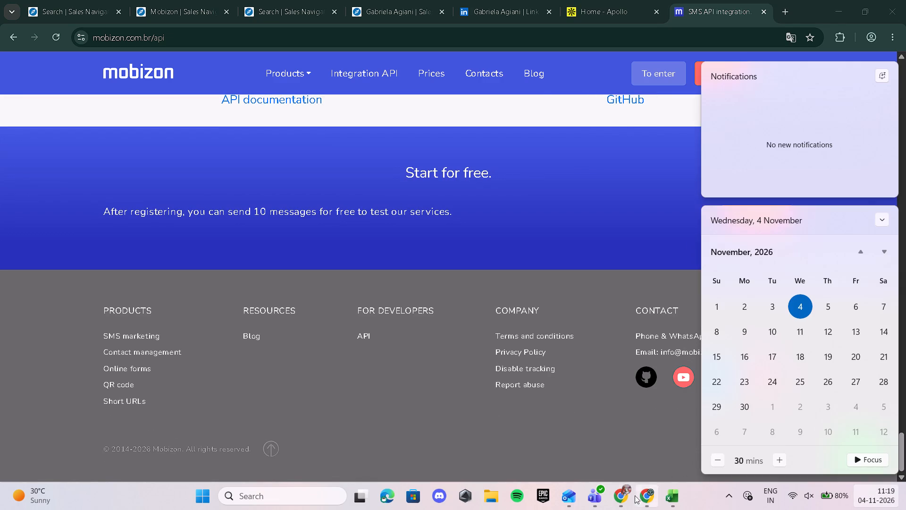
# Switch to the Outbound Efforts workbook in Excel and check the second Mobizon entry, row 65 of the Harsh Brazil sheet.
pyautogui.click(666, 501)
pyautogui.click(564, 319)
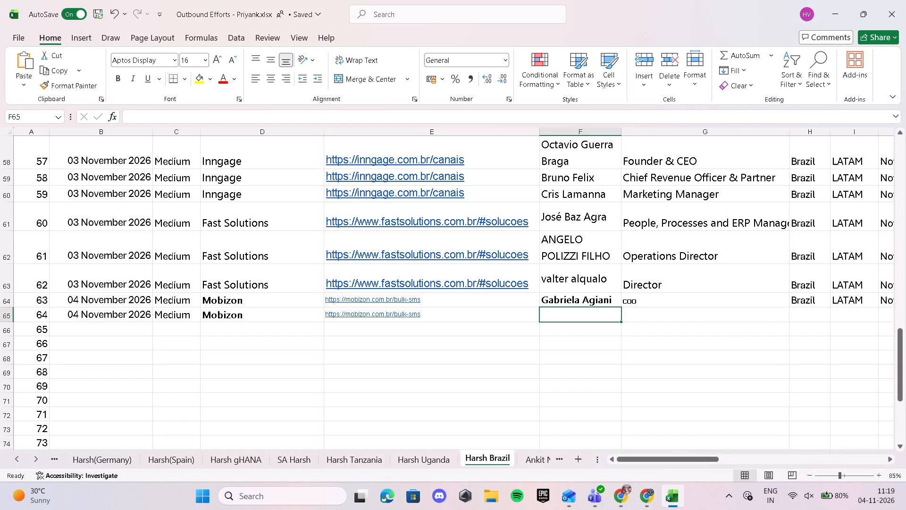
pyautogui.click(0, 317)
pyautogui.click(85, 314)
pyautogui.click(193, 311)
pyautogui.click(263, 314)
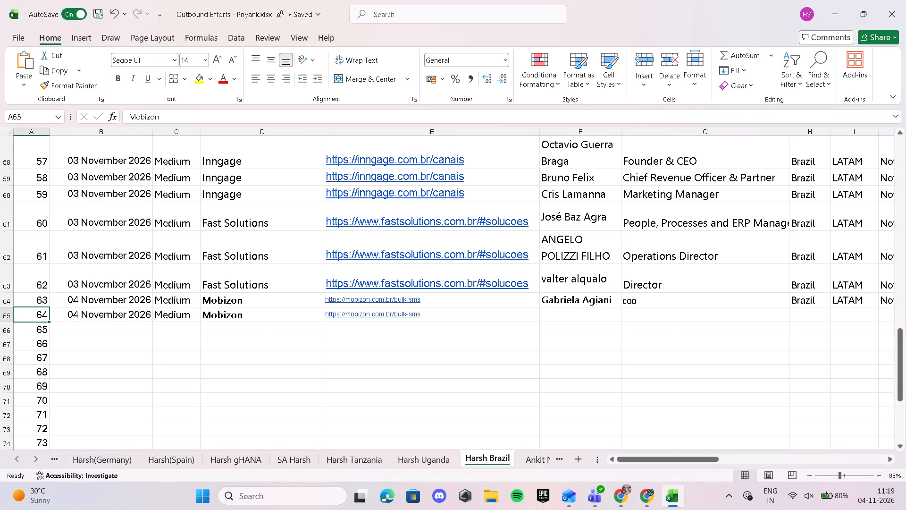
pyautogui.click(44, 312)
pyautogui.click(111, 310)
pyautogui.click(167, 311)
pyautogui.click(241, 313)
pyautogui.click(577, 310)
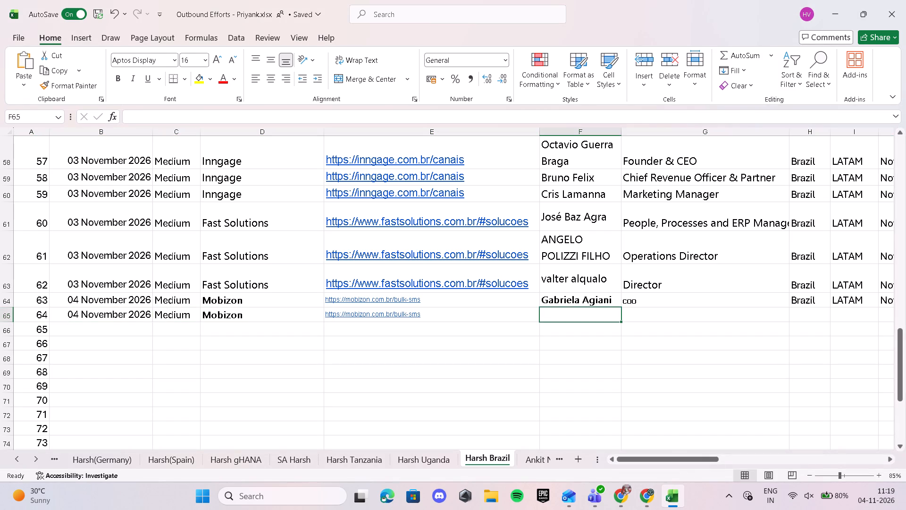
pyautogui.click(580, 304)
pyautogui.click(583, 315)
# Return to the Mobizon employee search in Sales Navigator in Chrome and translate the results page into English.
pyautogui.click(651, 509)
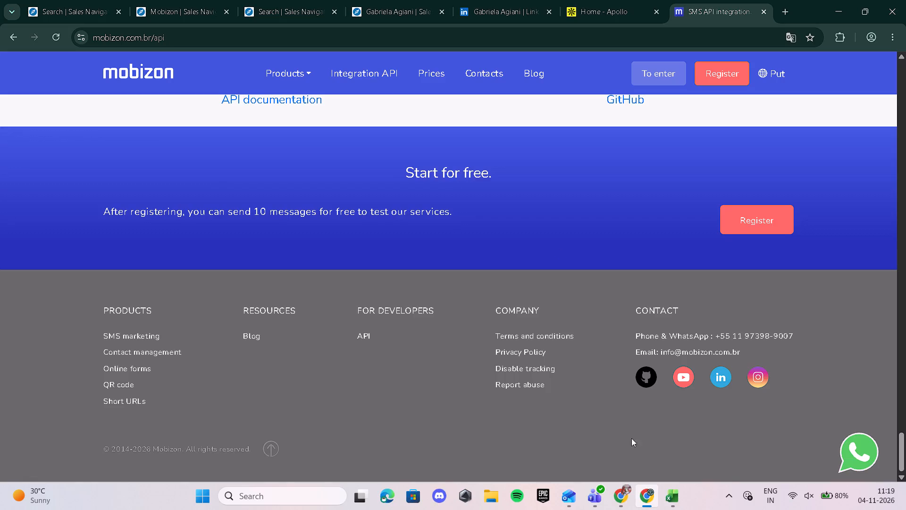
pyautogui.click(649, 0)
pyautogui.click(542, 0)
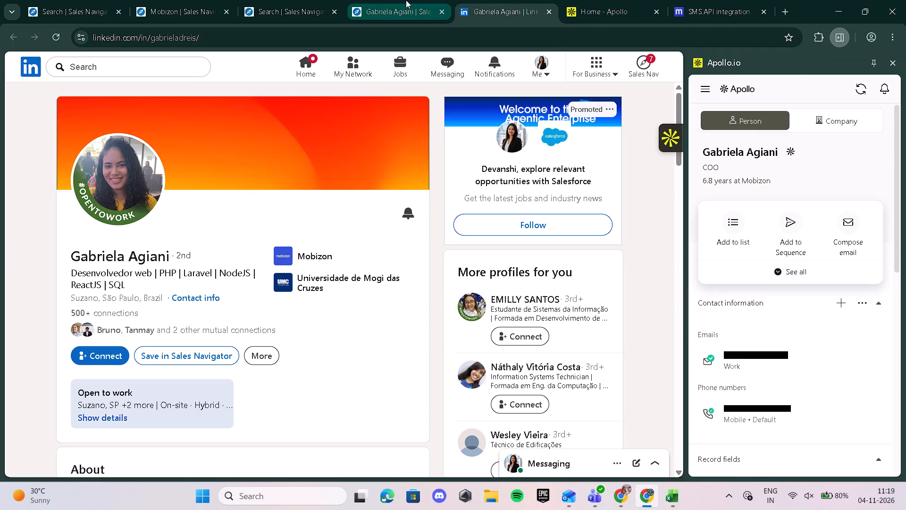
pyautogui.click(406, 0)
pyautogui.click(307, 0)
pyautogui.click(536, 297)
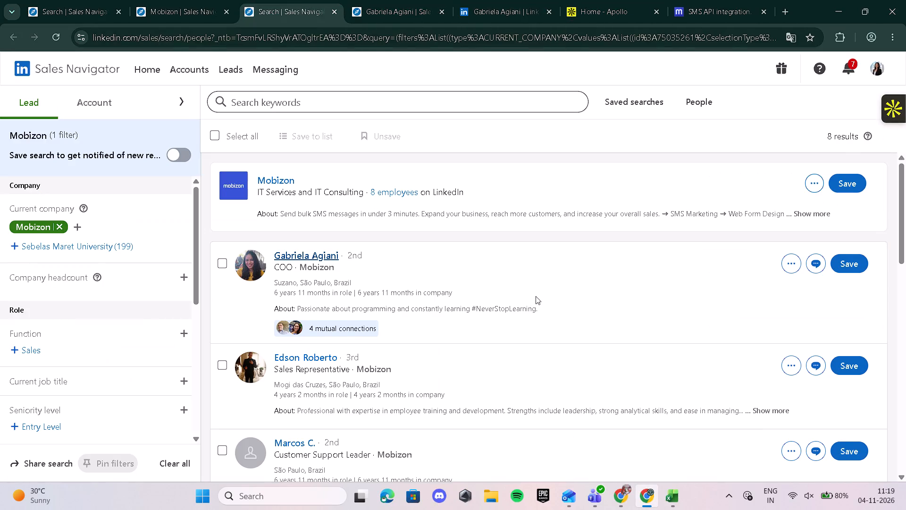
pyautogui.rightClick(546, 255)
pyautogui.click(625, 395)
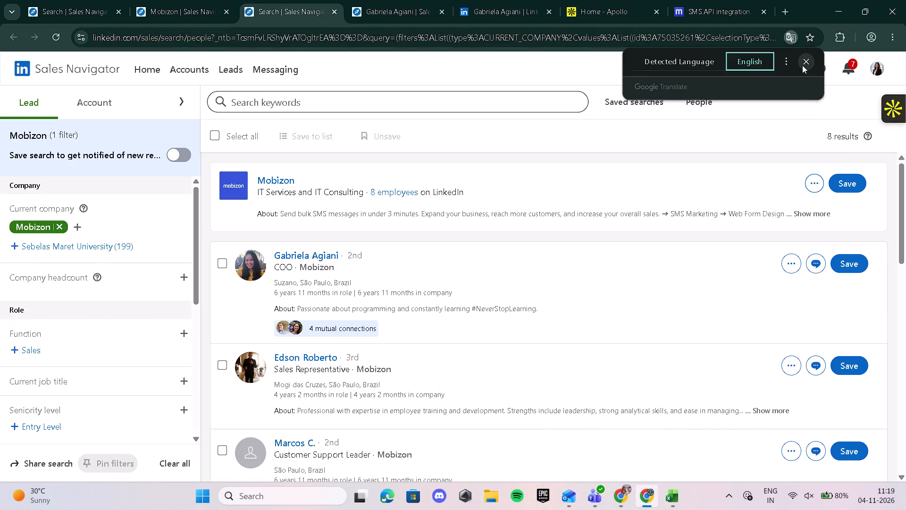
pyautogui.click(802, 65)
# Reload the Mobizon employee search results.
pyautogui.scroll(-1, 525, 288)
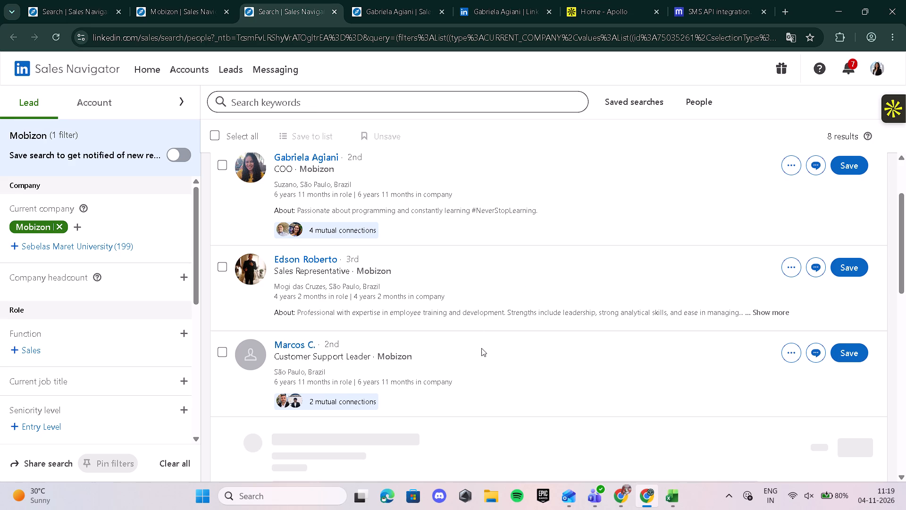
pyautogui.click(55, 44)
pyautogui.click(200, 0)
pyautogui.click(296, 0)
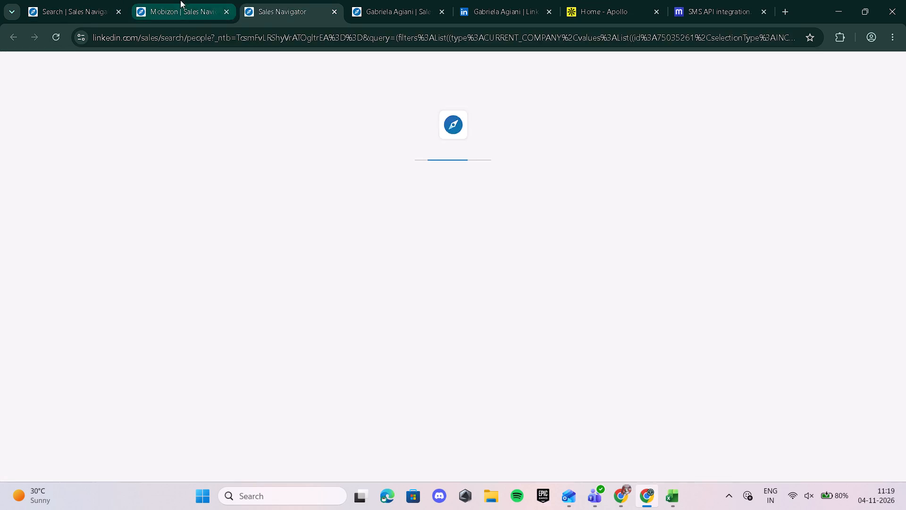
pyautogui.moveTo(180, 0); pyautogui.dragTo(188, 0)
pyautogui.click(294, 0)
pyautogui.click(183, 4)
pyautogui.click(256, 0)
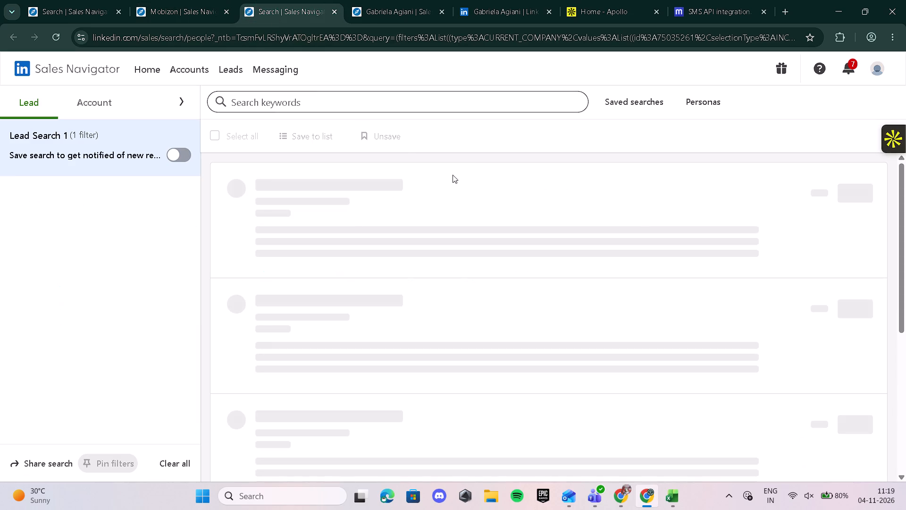
# Look through all the employees listed for Mobizon, checking their job titles and locations.
pyautogui.scroll(-1, 584, 187)
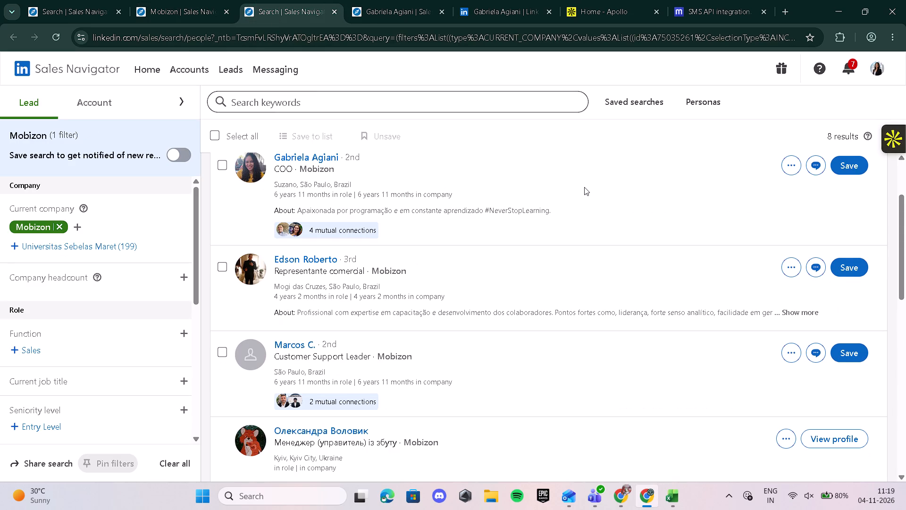
pyautogui.scroll(-2, 584, 187)
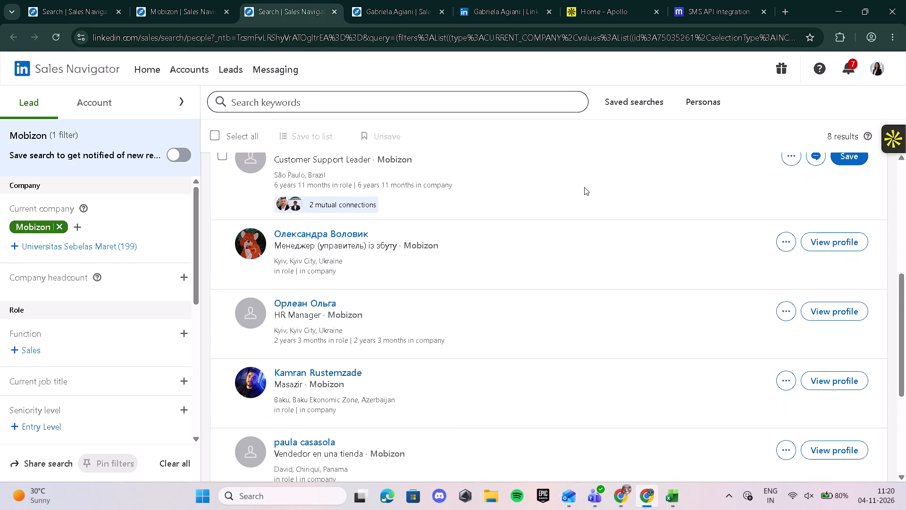
pyautogui.scroll(-3, 584, 187)
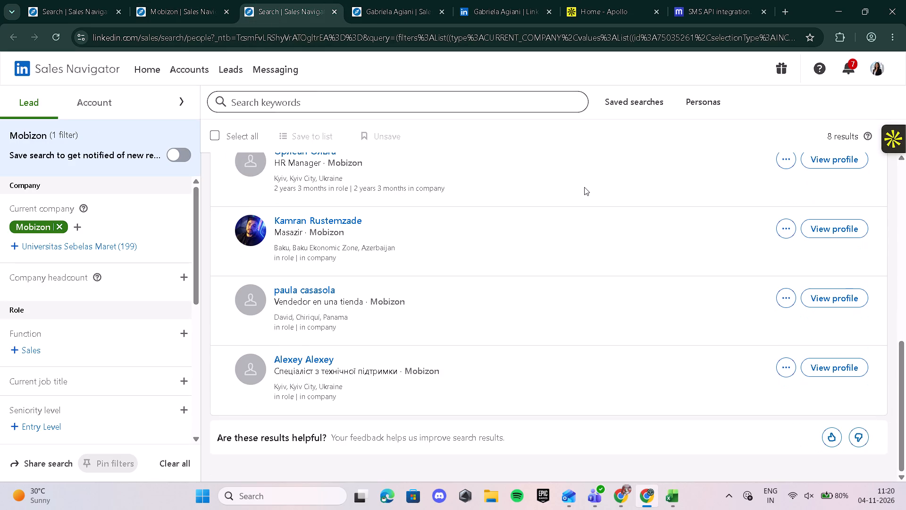
pyautogui.scroll(6, 537, 371)
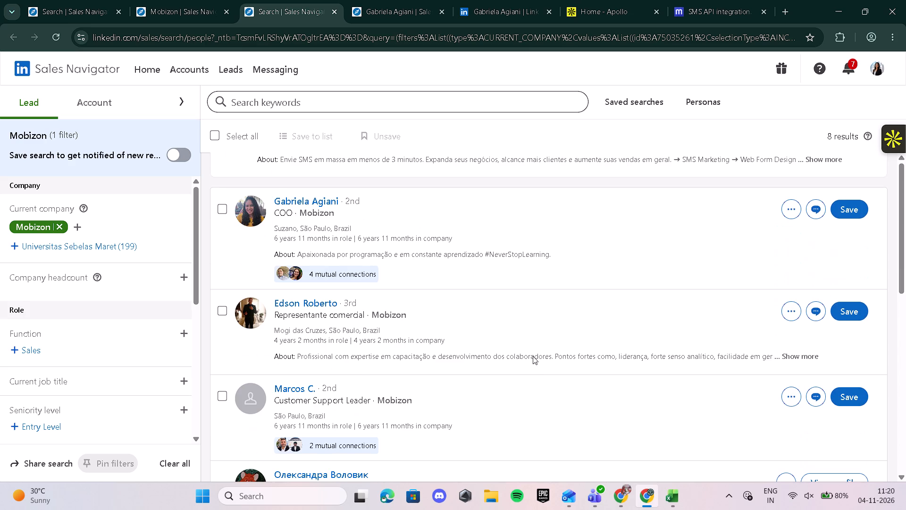
# Translate the Mobizon employee results into English and review the translated job titles in the list.
pyautogui.rightClick(532, 271)
pyautogui.click(623, 392)
pyautogui.click(810, 63)
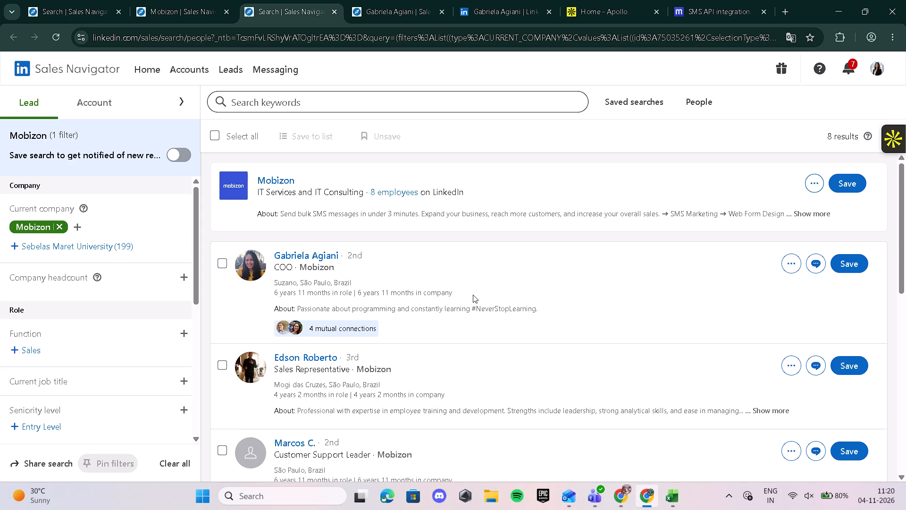
pyautogui.scroll(-2, 473, 295)
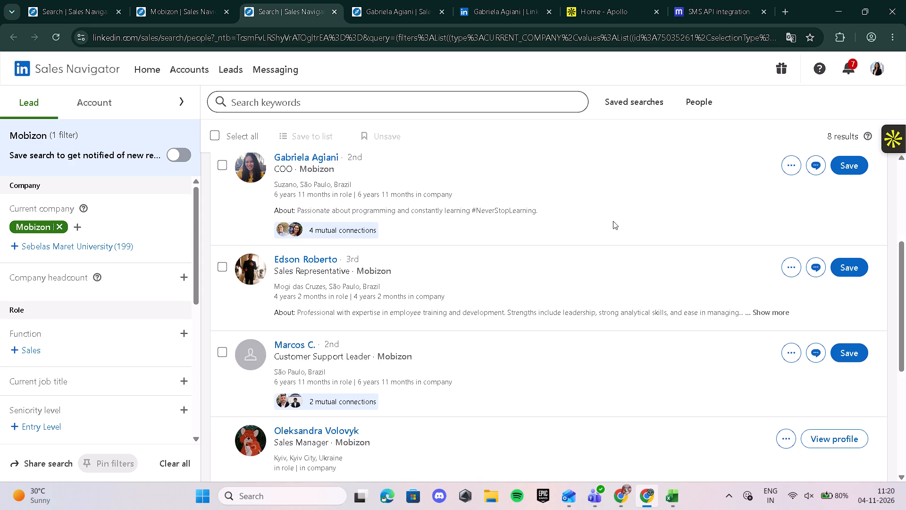
pyautogui.rightClick(608, 172)
pyautogui.click(690, 382)
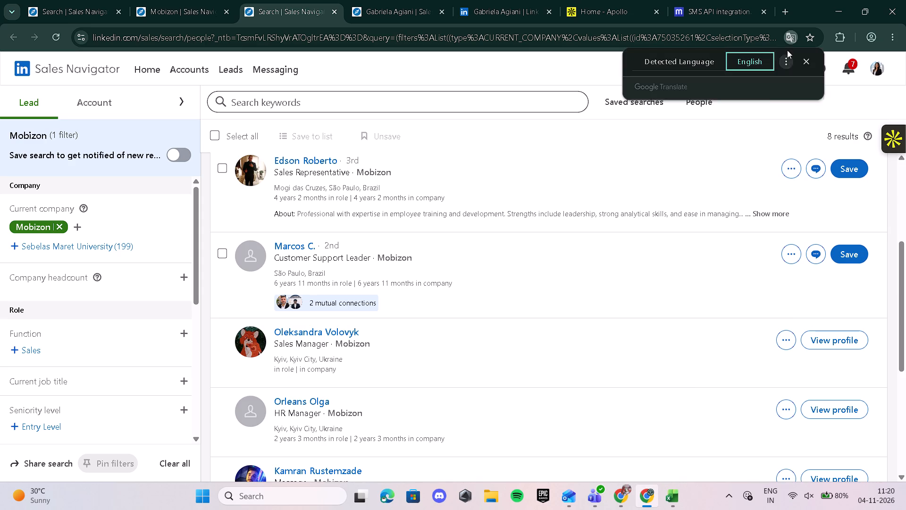
pyautogui.click(812, 66)
pyautogui.scroll(-6, 534, 288)
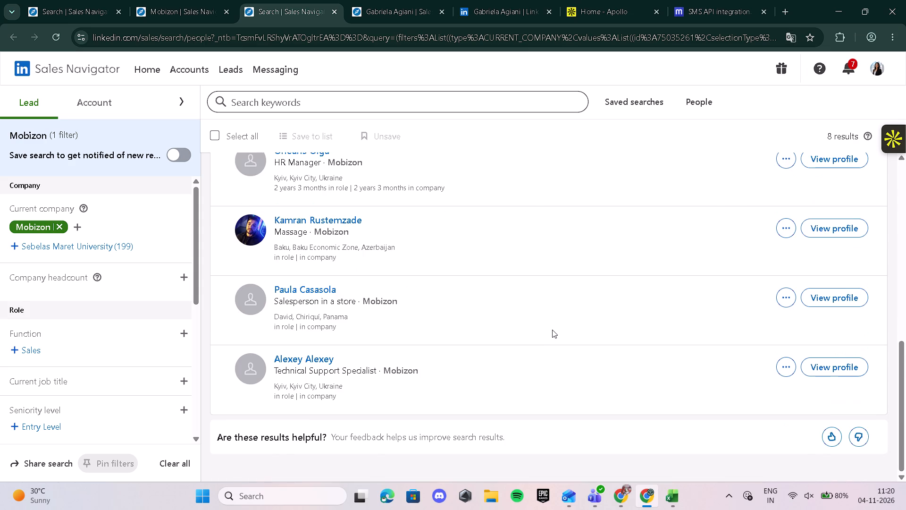
pyautogui.scroll(14, 552, 330)
pyautogui.rightClick(585, 252)
pyautogui.click(664, 389)
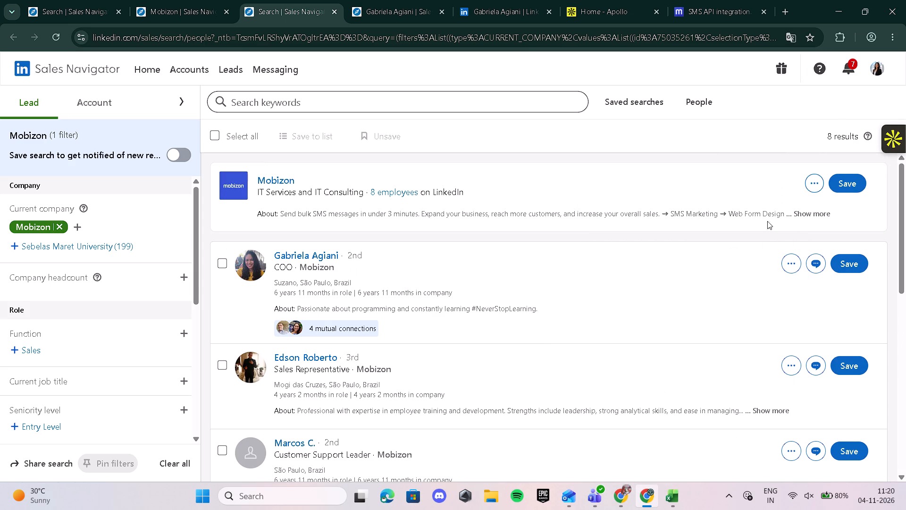
pyautogui.click(811, 64)
# Open the lead profile of Mobizon's Sales Representative in a separate tab.
pyautogui.rightClick(294, 357)
pyautogui.click(348, 204)
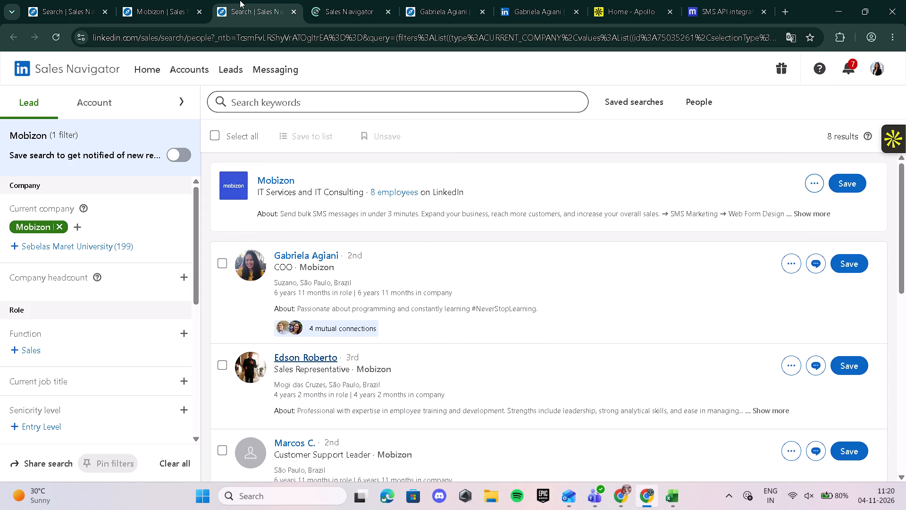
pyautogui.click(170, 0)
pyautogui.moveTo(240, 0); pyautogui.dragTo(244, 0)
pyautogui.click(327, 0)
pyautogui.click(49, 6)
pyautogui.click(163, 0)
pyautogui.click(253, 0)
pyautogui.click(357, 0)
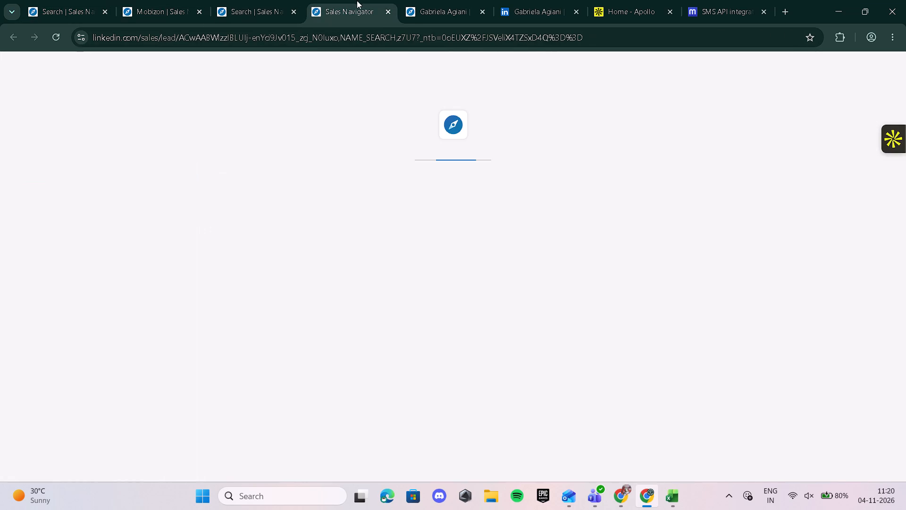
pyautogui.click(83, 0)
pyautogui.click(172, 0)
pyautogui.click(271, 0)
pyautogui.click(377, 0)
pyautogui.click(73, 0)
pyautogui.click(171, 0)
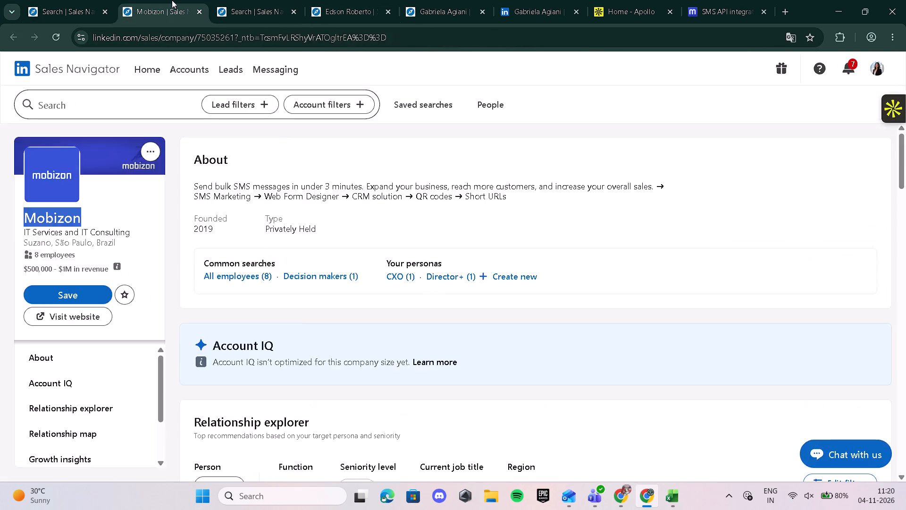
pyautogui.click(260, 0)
# Copy the Sales Representative's name from the open lead profile into the contact name cell of Mobizon row 64 in the Harsh Brazil sheet.
pyautogui.click(323, 0)
pyautogui.moveTo(123, 305); pyautogui.dragTo(99, 303)
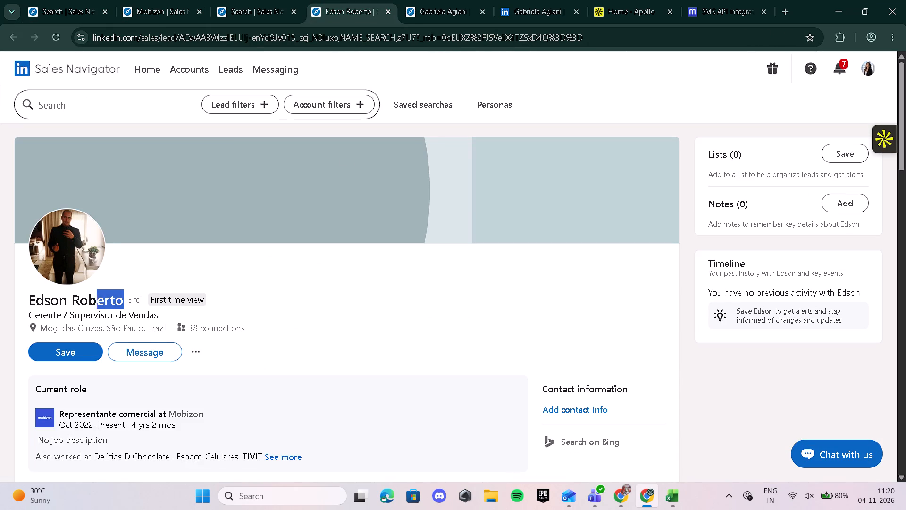
pyautogui.moveTo(99, 303); pyautogui.dragTo(31, 296)
pyautogui.rightClick(31, 296)
pyautogui.click(55, 312)
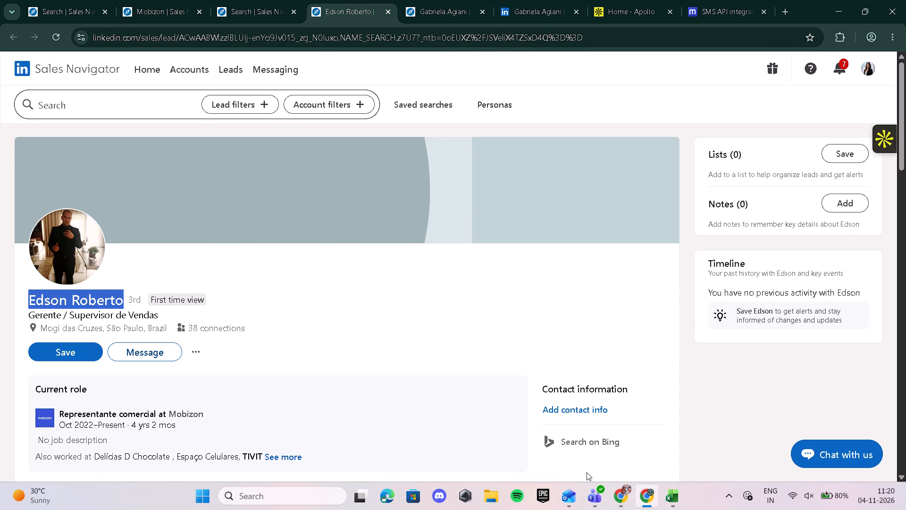
pyautogui.click(663, 497)
pyautogui.click(586, 313)
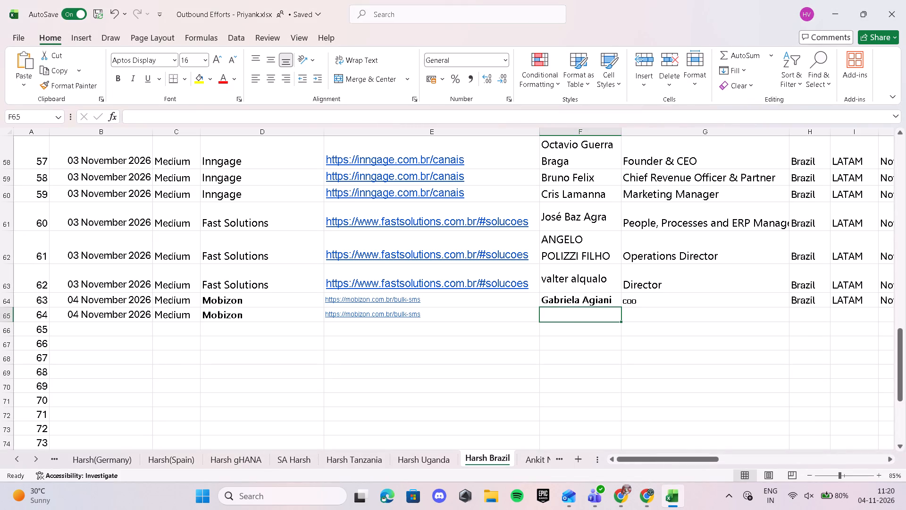
pyautogui.hotkey('ctrl', 'v')
pyautogui.click(646, 316)
pyautogui.click(587, 316)
pyautogui.click(8, 317)
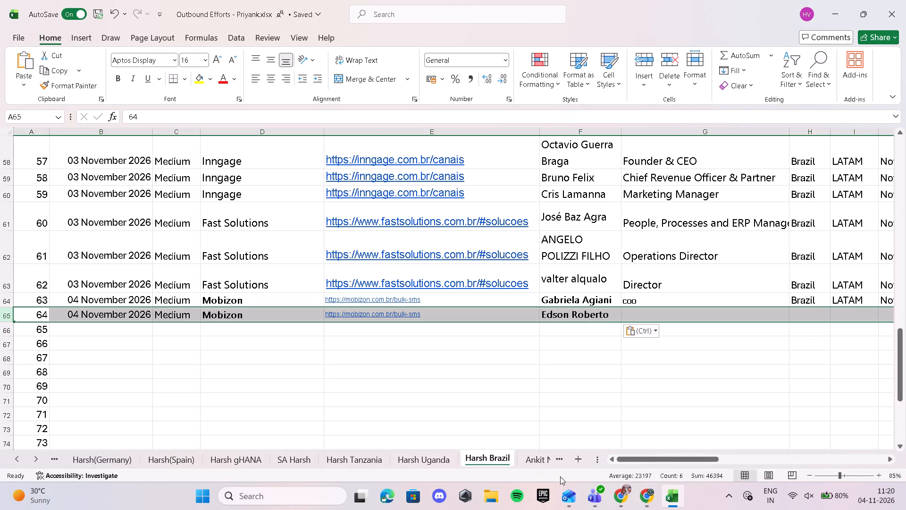
# Translate the lead's profile into English and copy the title Sales Manager / Supervisor into the job title cell of workbook entry 64.
pyautogui.click(636, 487)
pyautogui.click(278, 345)
pyautogui.rightClick(318, 272)
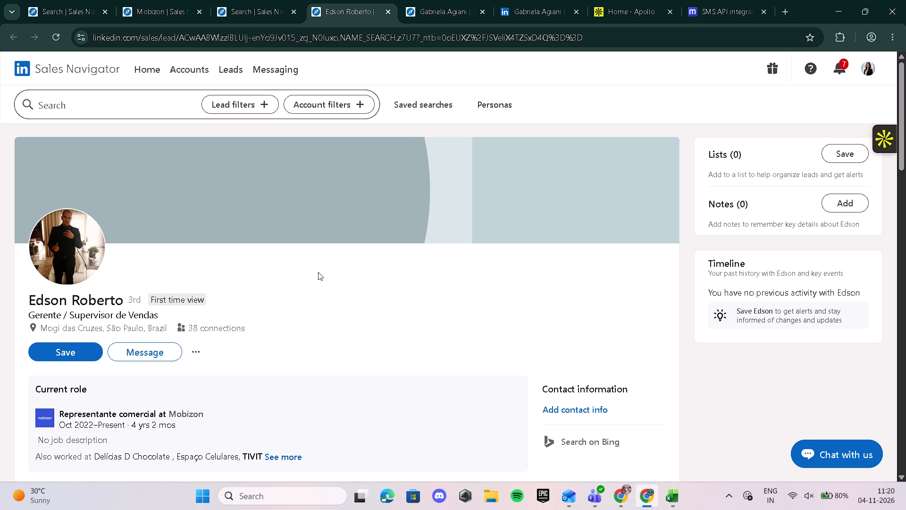
pyautogui.click(416, 396)
pyautogui.click(801, 64)
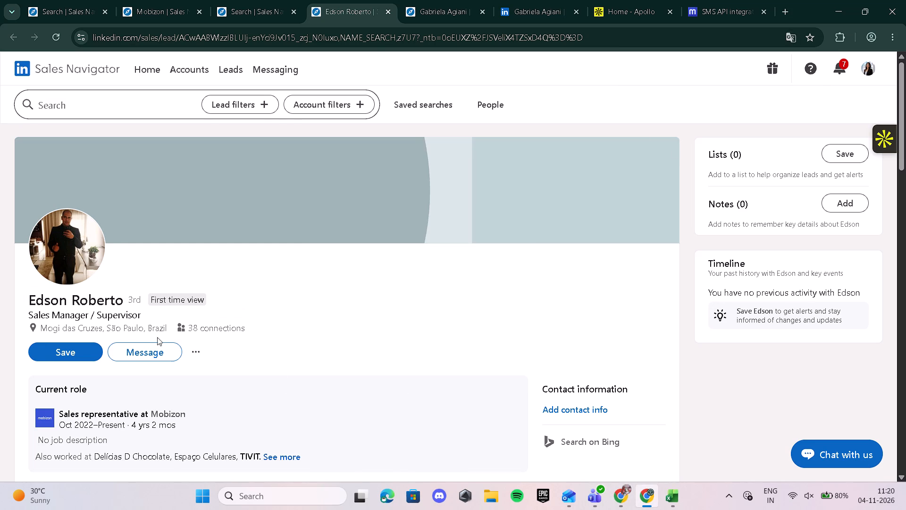
pyautogui.moveTo(147, 313); pyautogui.dragTo(28, 307)
pyautogui.hotkey('ctrl', 'c')
pyautogui.click(683, 509)
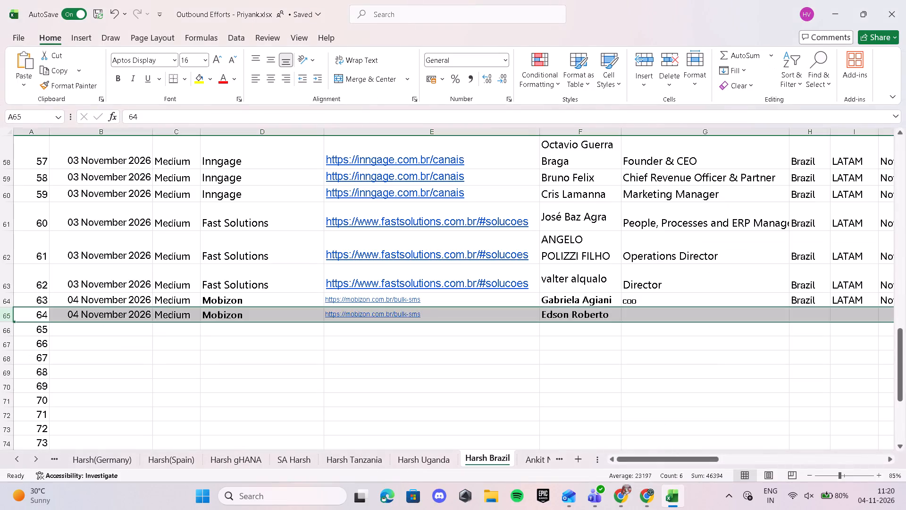
pyautogui.click(646, 313)
pyautogui.hotkey('ctrl', 'v')
# Copy the country Brazil, region LATAM and status Not Accepted from the Mobizon COO's entry into the Sales Manager's entry below.
pyautogui.click(814, 296)
pyautogui.hotkey('ctrl', 'c')
pyautogui.click(812, 317)
pyautogui.hotkey('ctrl', 'v')
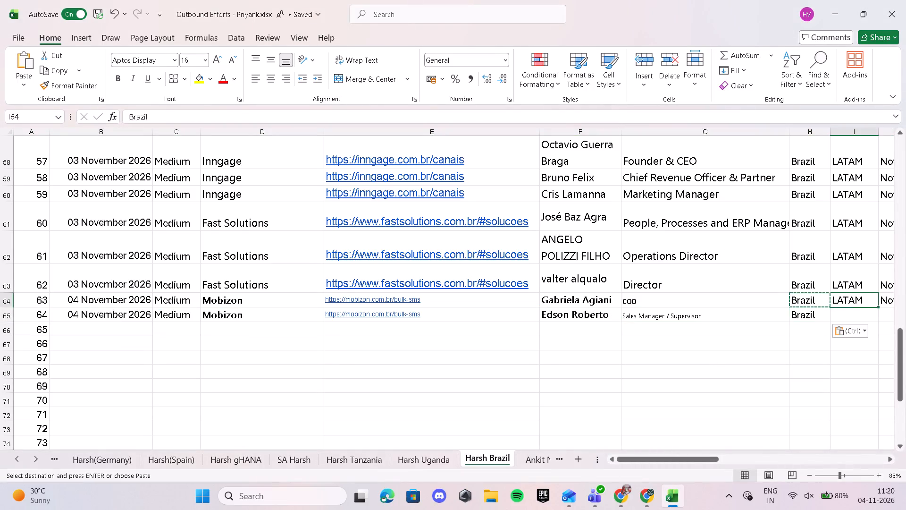
pyautogui.click(858, 305)
pyautogui.hotkey('ctrl', 'c')
pyautogui.keyDown('ctrl'); pyautogui.click(856, 316); pyautogui.keyUp('ctrl')
pyautogui.hotkey('ctrl', 'v')
pyautogui.click(893, 297)
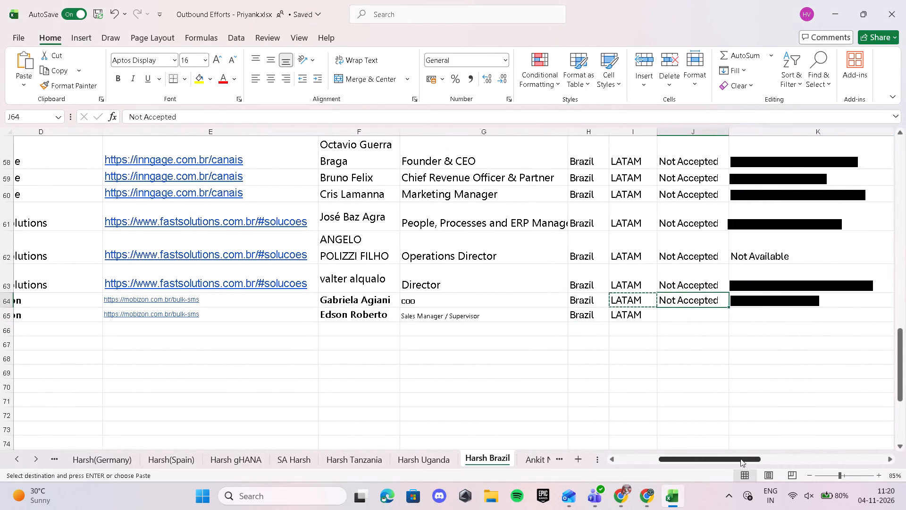
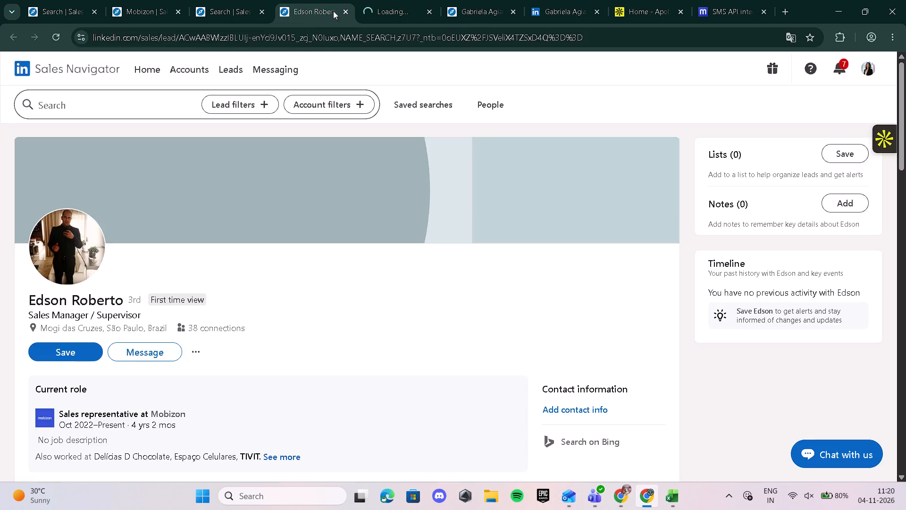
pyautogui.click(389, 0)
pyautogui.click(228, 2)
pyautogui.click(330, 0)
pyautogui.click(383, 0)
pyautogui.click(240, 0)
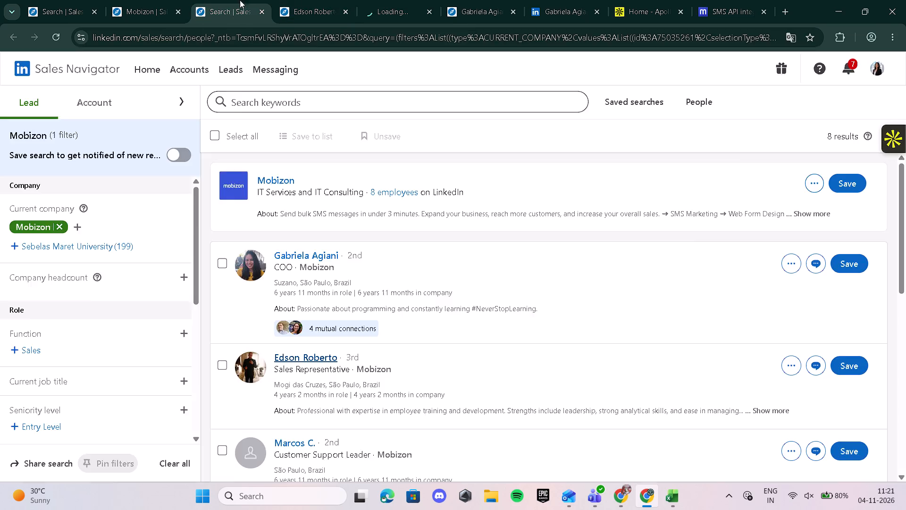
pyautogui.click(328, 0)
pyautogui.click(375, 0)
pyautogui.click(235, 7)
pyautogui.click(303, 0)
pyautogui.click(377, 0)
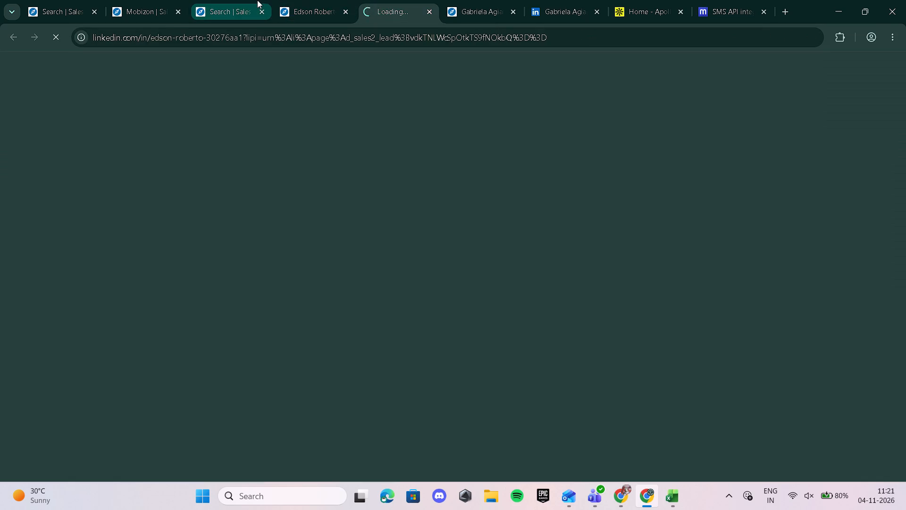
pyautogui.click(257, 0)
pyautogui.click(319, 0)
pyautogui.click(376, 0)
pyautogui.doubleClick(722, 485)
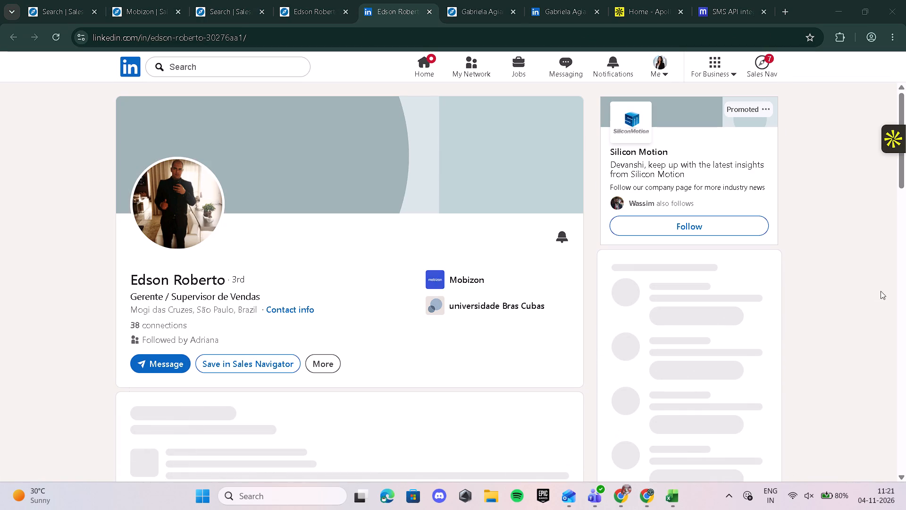
# Open the Sales Representative's Apollo details from the LinkedIn profile and copy the work email into cell K65 of the Harsh Brazil sheet.
pyautogui.click(882, 139)
pyautogui.click(244, 0)
pyautogui.click(306, 0)
pyautogui.click(372, 0)
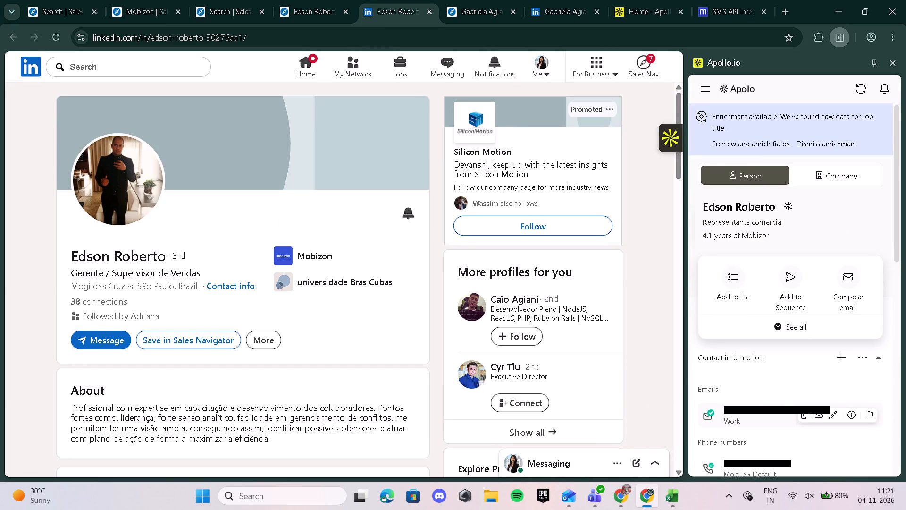
pyautogui.click(801, 415)
pyautogui.click(673, 499)
pyautogui.click(776, 312)
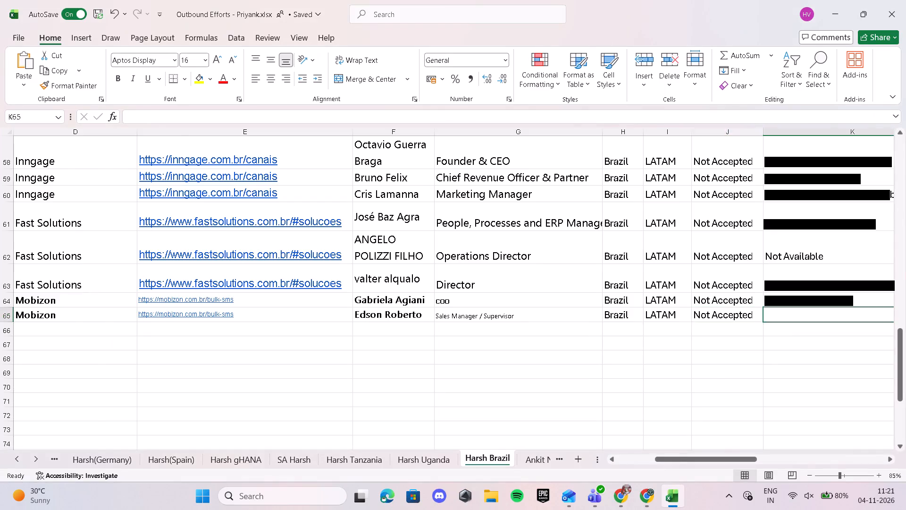
pyautogui.hotkey('ctrl', 'v')
# Return to the Sales Representative's Apollo details in Chrome to copy the mobile number.
pyautogui.click(642, 501)
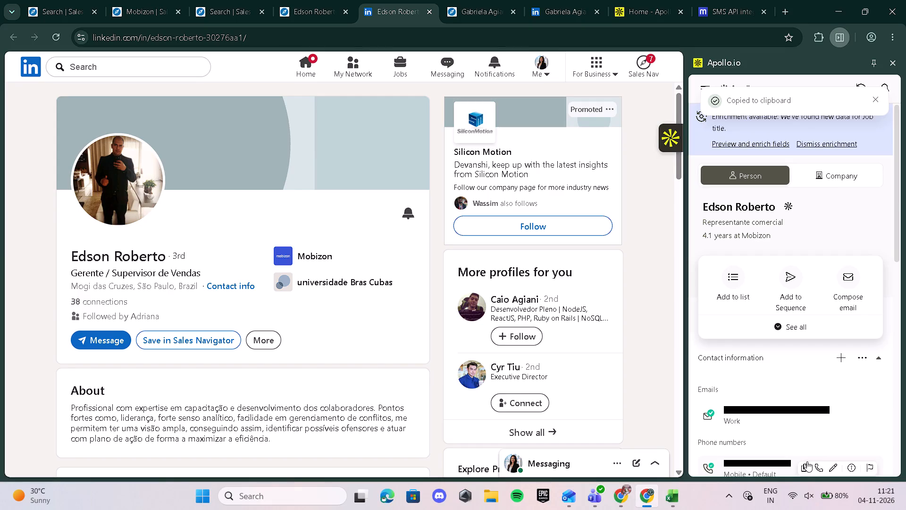
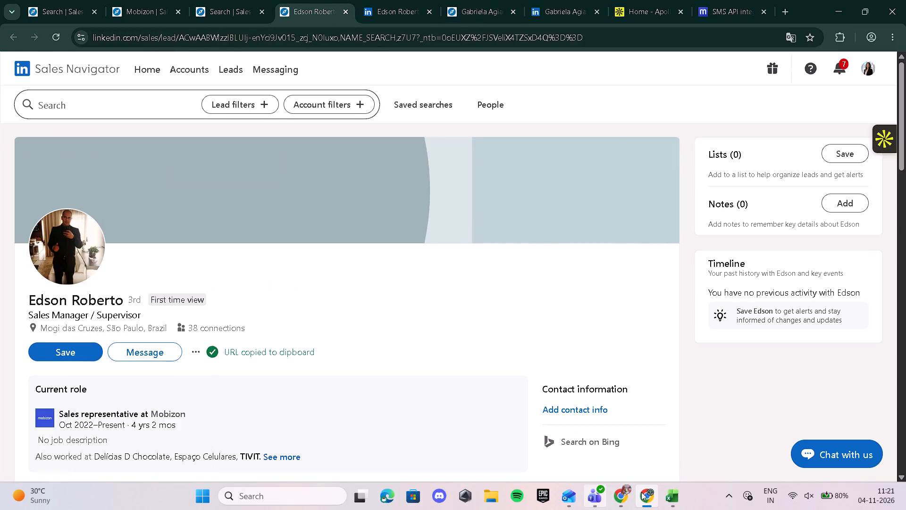
# Paste the Sales Representative's copied LinkedIn profile link into cell M65 of the Harsh Brazil sheet in Excel.
pyautogui.click(676, 503)
pyautogui.click(745, 314)
pyautogui.hotkey('ctrl', 'v')
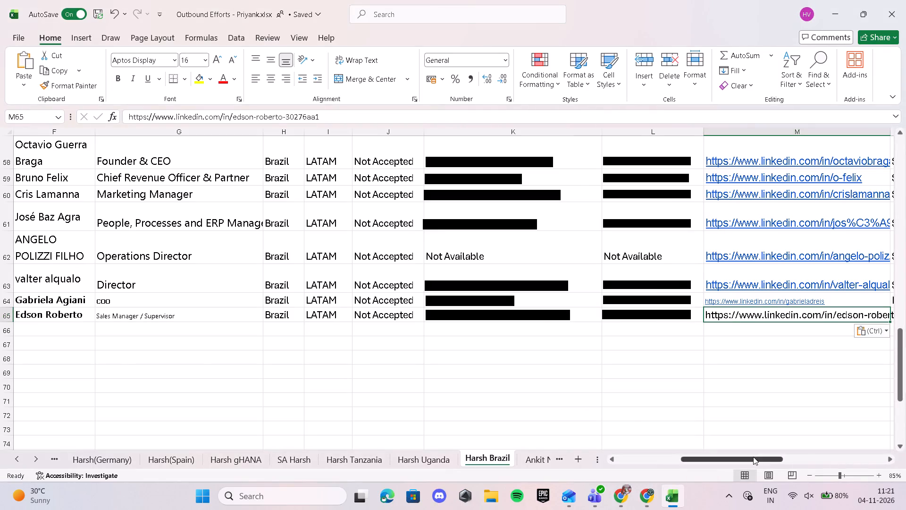
# Copy the Bulk SMS entry from cell N64 into N65 to complete the Sales Representative's row.
pyautogui.moveTo(753, 457); pyautogui.dragTo(778, 454)
pyautogui.click(704, 316)
pyautogui.doubleClick(613, 312)
pyautogui.click(697, 316)
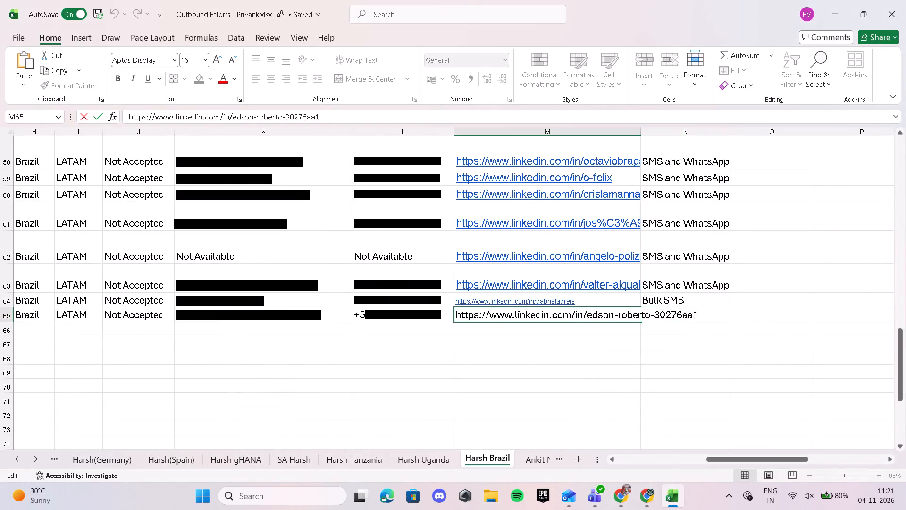
pyautogui.click(696, 297)
pyautogui.hotkey('ctrl', 'c')
pyautogui.click(701, 316)
pyautogui.hotkey('ctrl', 'v')
# Start row 66 by copying the date 04 November 2026 and the Medium value from row 65 into B66 and C66.
pyautogui.moveTo(796, 464); pyautogui.dragTo(553, 446)
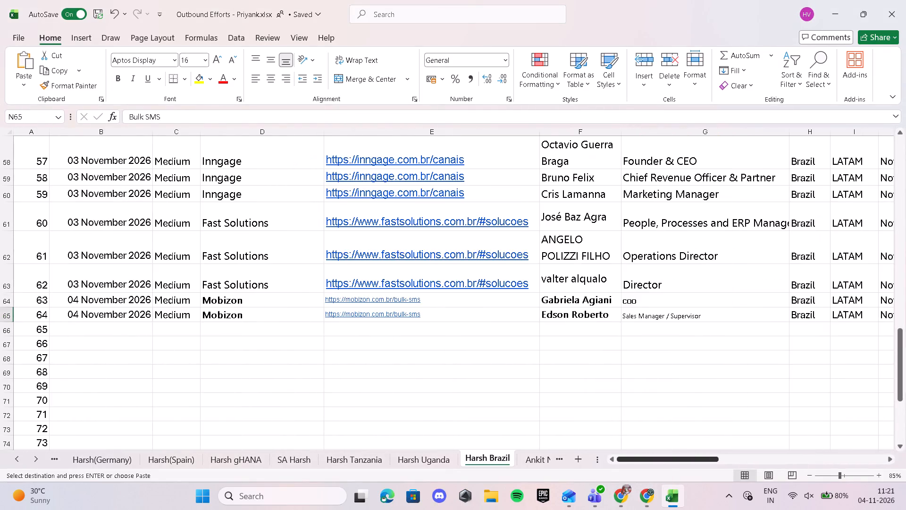
pyautogui.click(1, 328)
pyautogui.click(109, 317)
pyautogui.hotkey('ctrl', 'c')
pyautogui.click(109, 331)
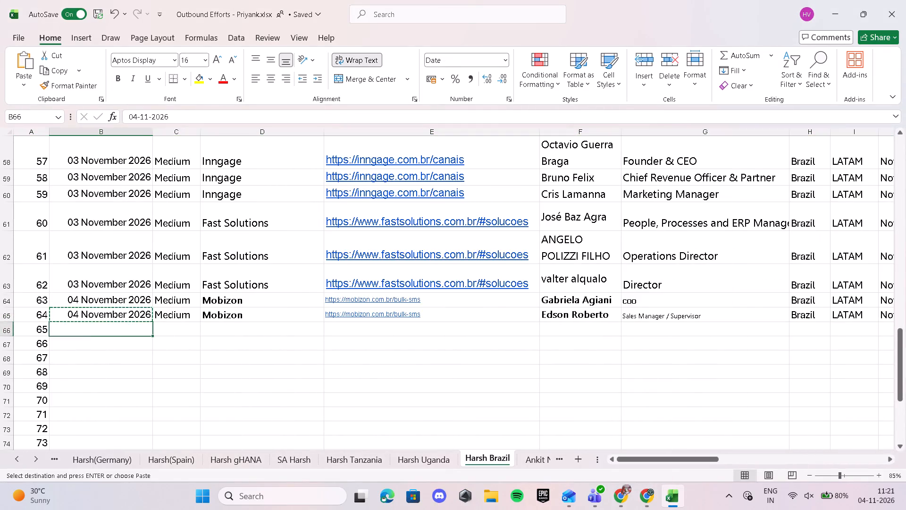
pyautogui.hotkey('ctrl', 'v')
pyautogui.click(174, 313)
pyautogui.hotkey('ctrl', 'c')
pyautogui.click(175, 332)
pyautogui.hotkey('ctrl', 'v')
# Copy the Mobizon company name and its bulk-sms website link from row 65 into cells D66 and E66.
pyautogui.click(228, 311)
pyautogui.hotkey('ctrl', 'c')
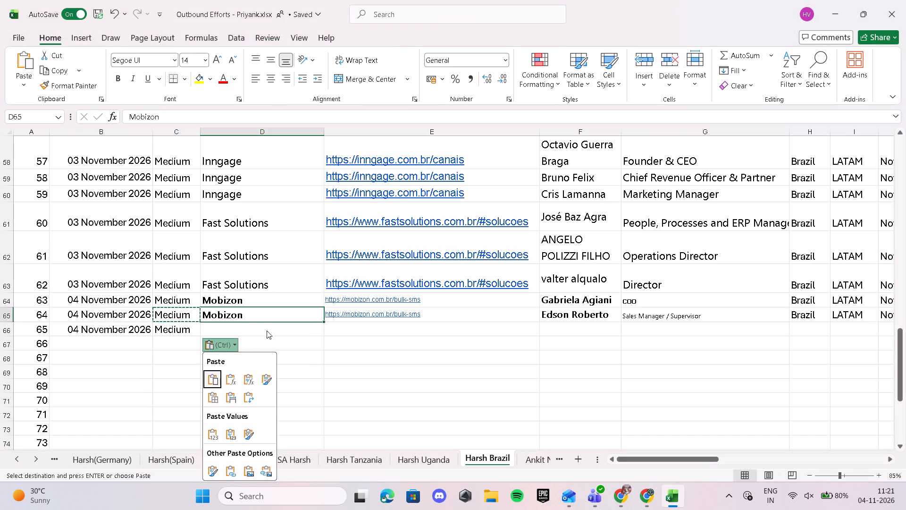
pyautogui.click(275, 325)
pyautogui.hotkey('ctrl', 'c')
pyautogui.click(275, 325)
pyautogui.hotkey('ctrl', 'v')
pyautogui.rightClick(447, 315)
pyautogui.click(369, 377)
pyautogui.hotkey('ctrl', 'c')
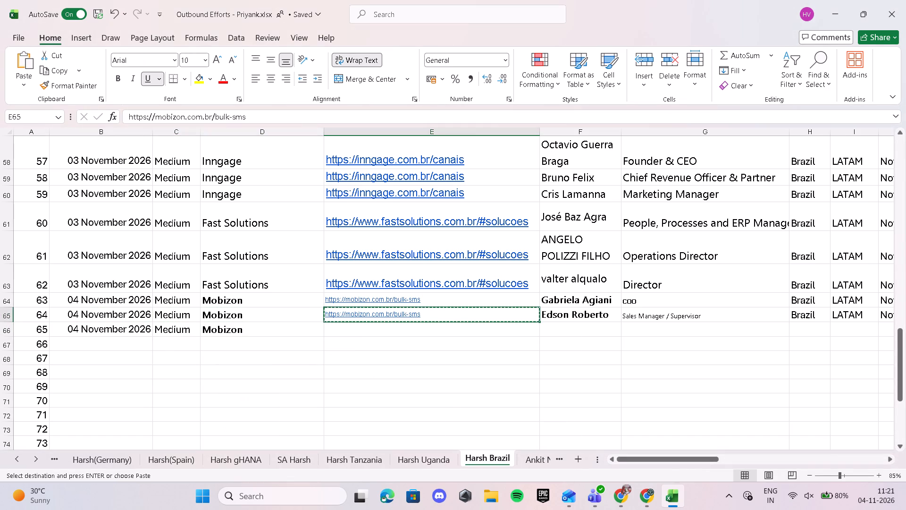
pyautogui.click(385, 332)
pyautogui.hotkey('ctrl', 'v')
pyautogui.click(0, 330)
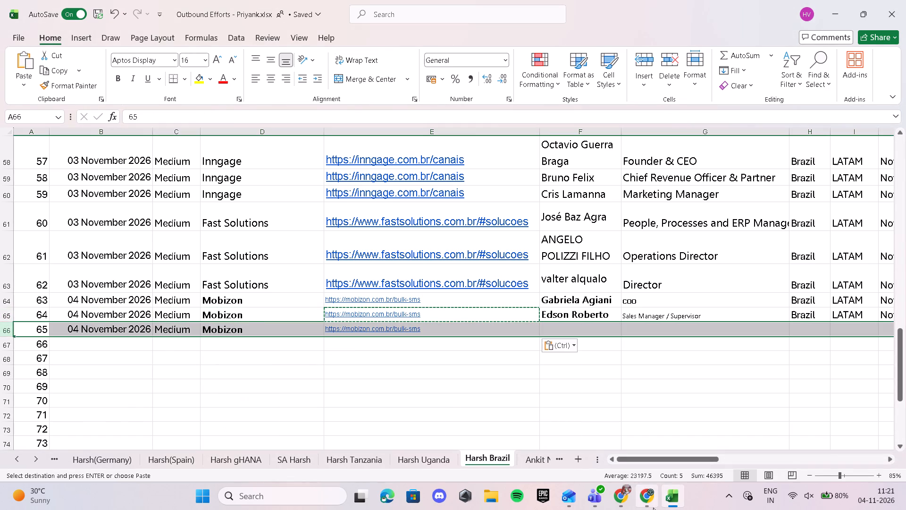
# Switch to Chrome and close the Apollo home page tab.
pyautogui.click(653, 508)
pyautogui.click(620, 502)
pyautogui.click(638, 493)
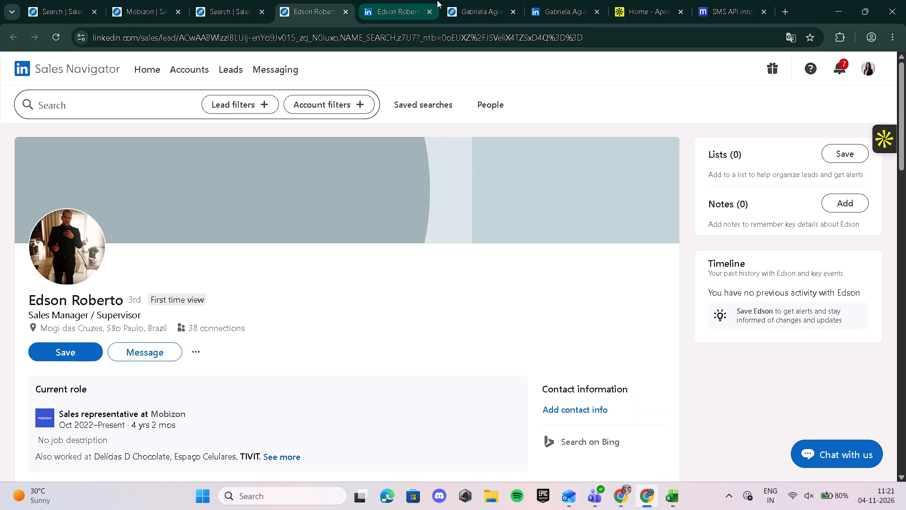
pyautogui.click(480, 0)
pyautogui.click(581, 0)
pyautogui.click(674, 1)
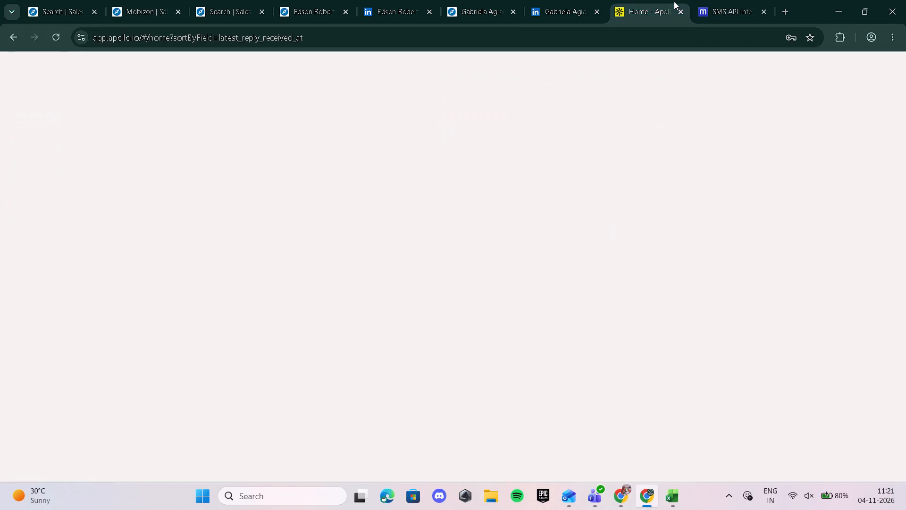
pyautogui.click(728, 6)
pyautogui.click(682, 12)
# Close the LinkedIn and Sales Navigator profile tabs of Mobizon's COO and Sales Representative.
pyautogui.click(559, 0)
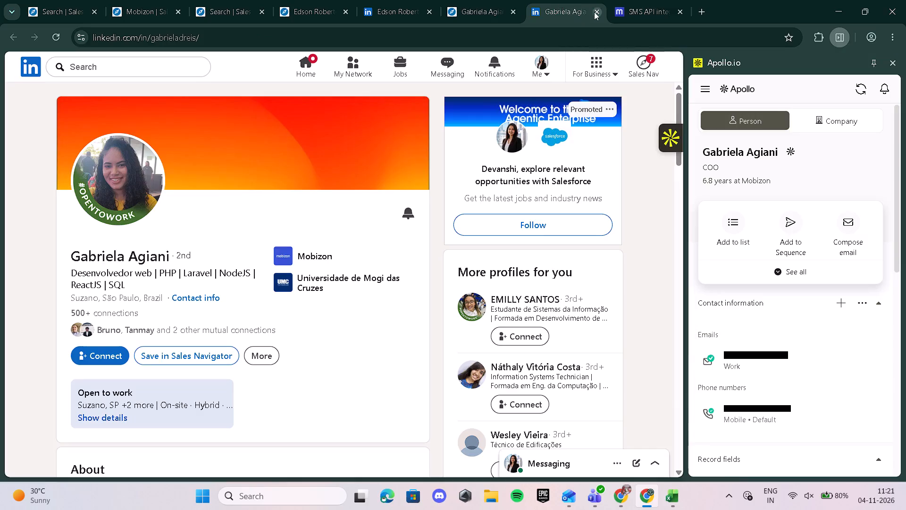
pyautogui.click(596, 12)
pyautogui.click(466, 6)
pyautogui.click(516, 14)
pyautogui.click(399, 0)
pyautogui.click(424, 12)
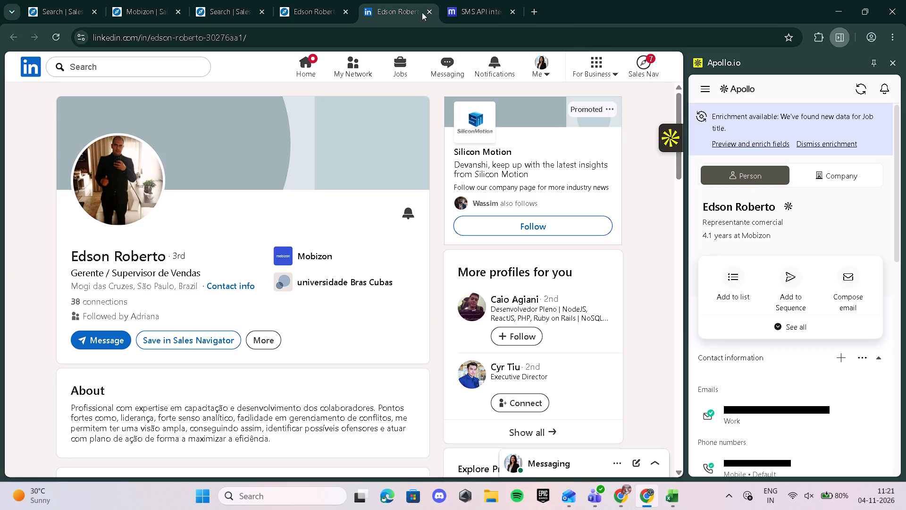
pyautogui.click(308, 1)
pyautogui.click(413, 2)
pyautogui.click(428, 9)
pyautogui.click(311, 0)
pyautogui.click(351, 12)
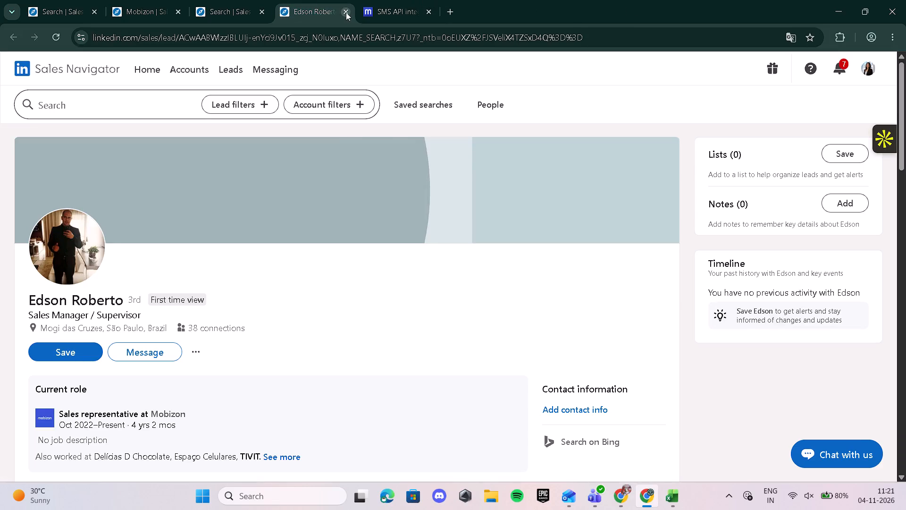
pyautogui.click(346, 12)
pyautogui.click(218, 0)
pyautogui.click(133, 0)
pyautogui.click(221, 0)
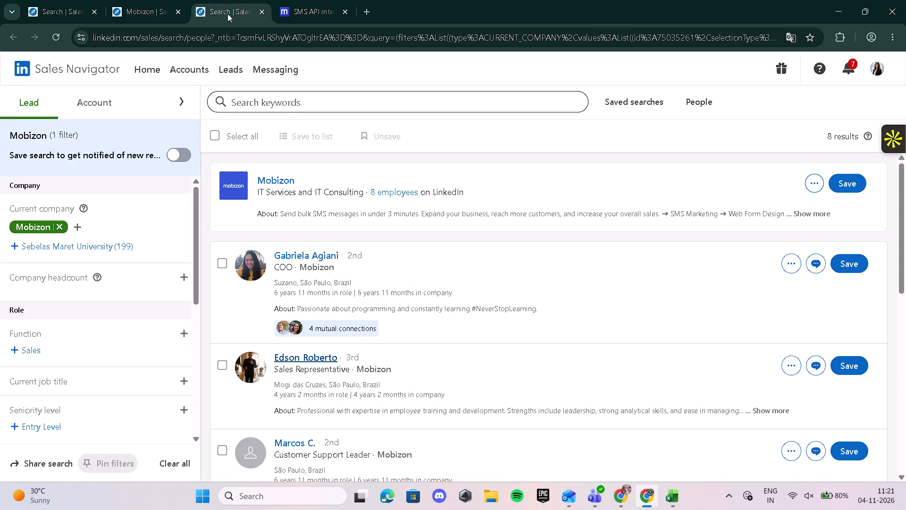
pyautogui.click(560, 263)
pyautogui.scroll(-2, 560, 263)
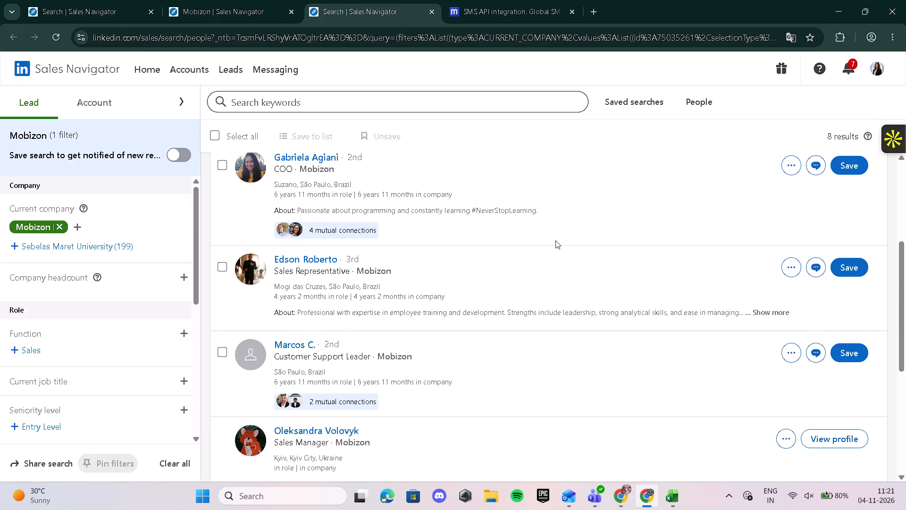
pyautogui.scroll(-1, 555, 240)
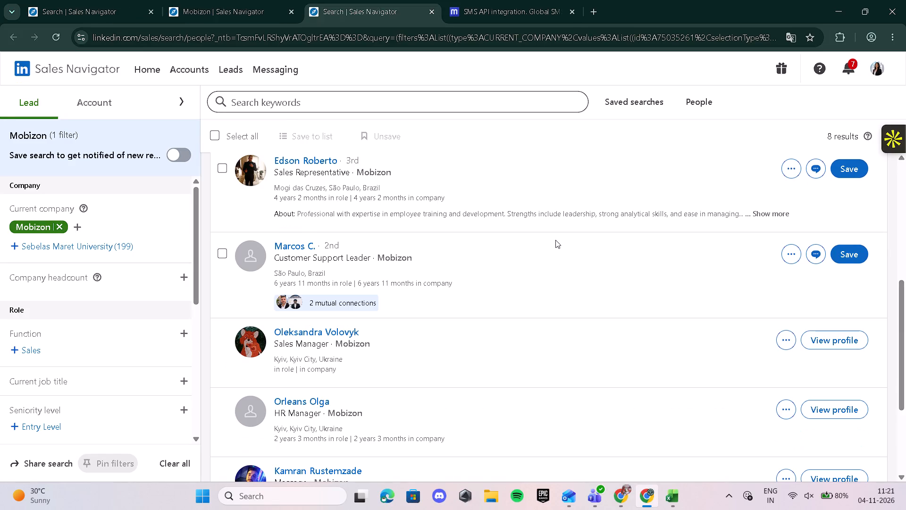
pyautogui.scroll(1, 555, 240)
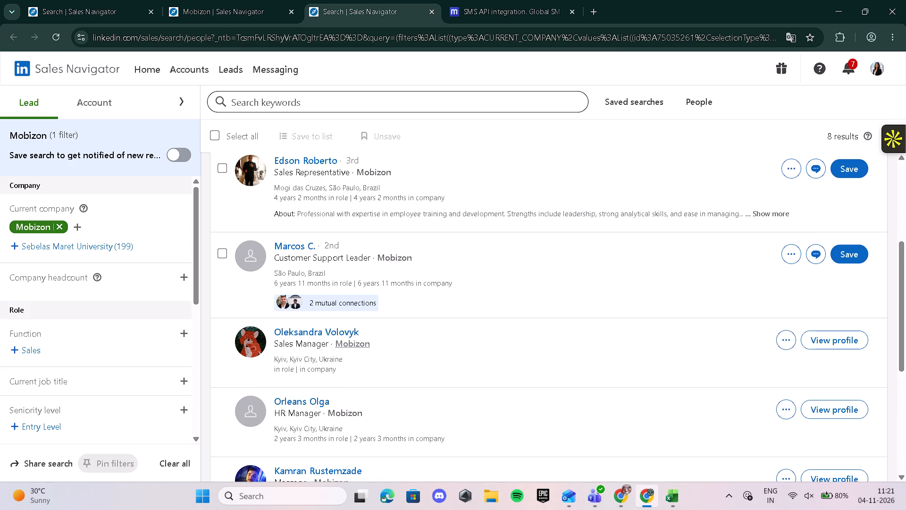
pyautogui.rightClick(328, 333)
pyautogui.click(410, 189)
pyautogui.click(125, 0)
pyautogui.click(228, 0)
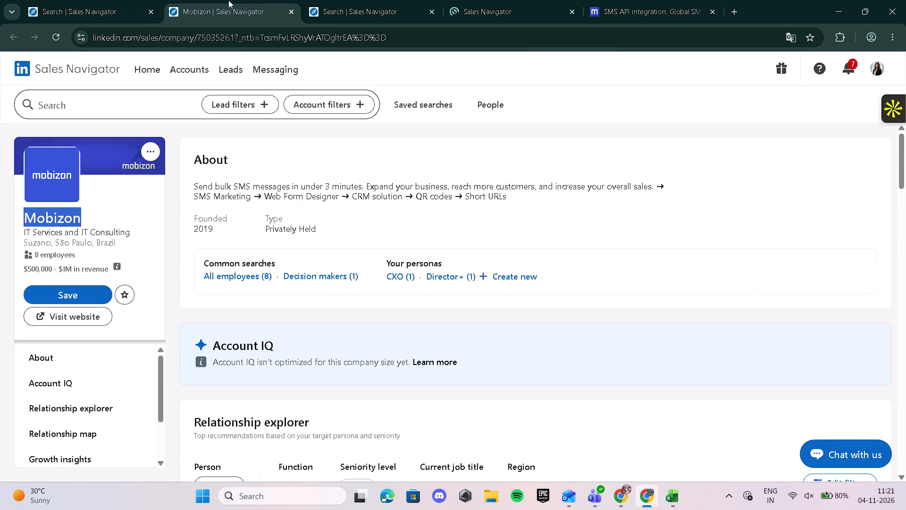
pyautogui.click(343, 0)
pyautogui.click(453, 0)
pyautogui.click(52, 0)
pyautogui.click(214, 0)
pyautogui.click(366, 0)
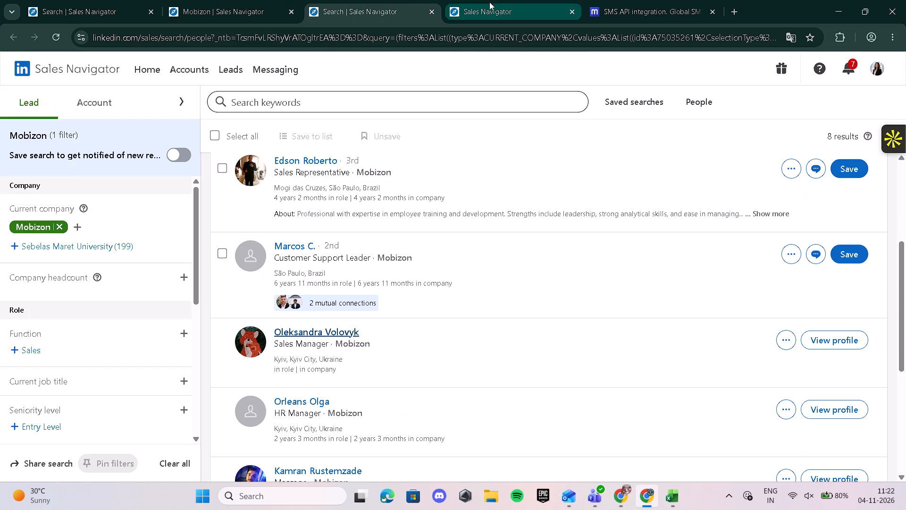
pyautogui.click(520, 0)
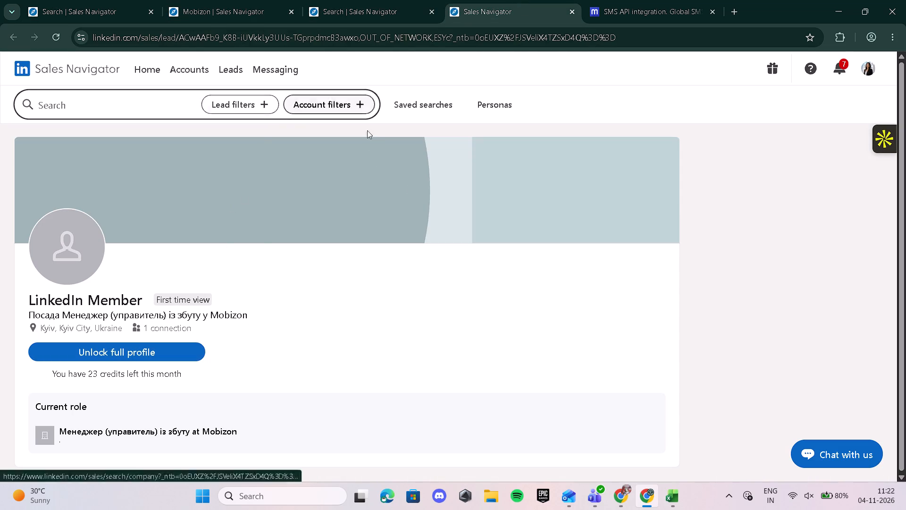
pyautogui.click(487, 0)
pyautogui.click(393, 0)
pyautogui.click(491, 0)
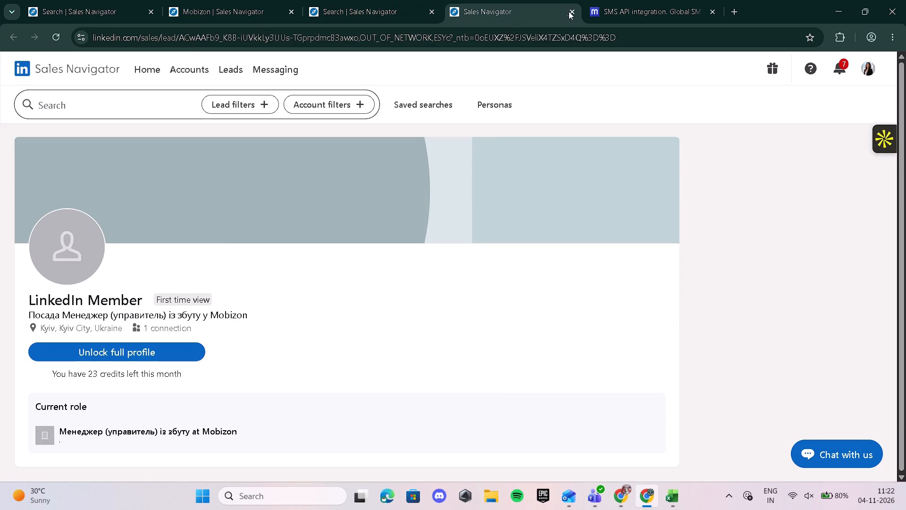
pyautogui.click(571, 12)
# Review the Mobizon employee search results for another Brazil-based contact to record.
pyautogui.click(385, 0)
pyautogui.click(252, 0)
pyautogui.click(97, 0)
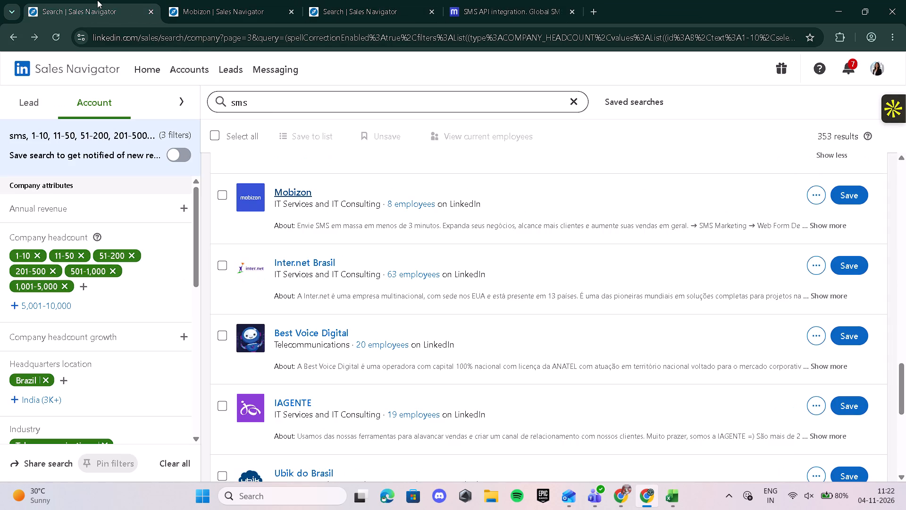
pyautogui.click(253, 0)
pyautogui.click(363, 0)
pyautogui.click(553, 301)
pyautogui.scroll(5, 442, 328)
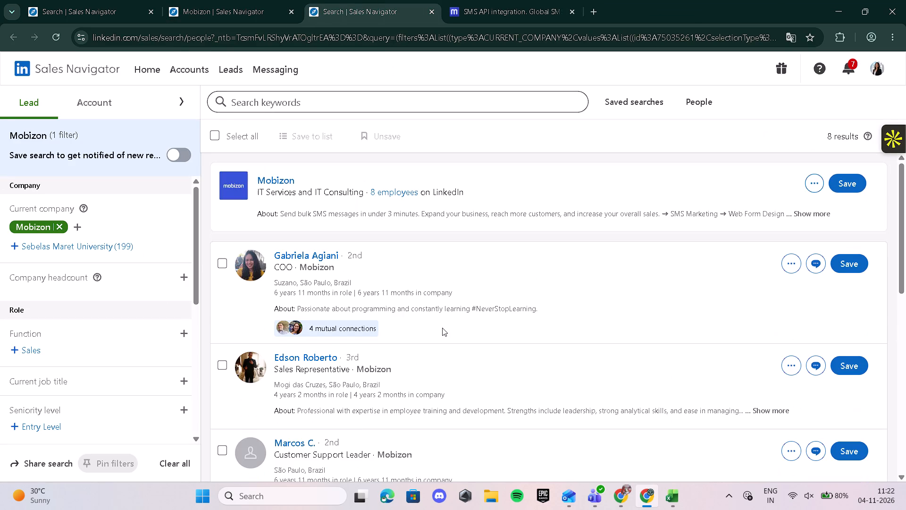
pyautogui.scroll(-3, 444, 324)
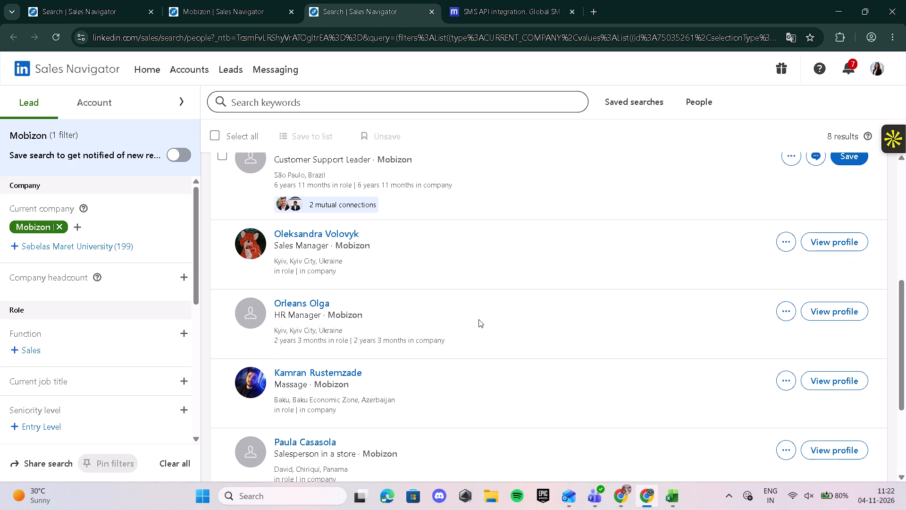
pyautogui.scroll(-2, 478, 319)
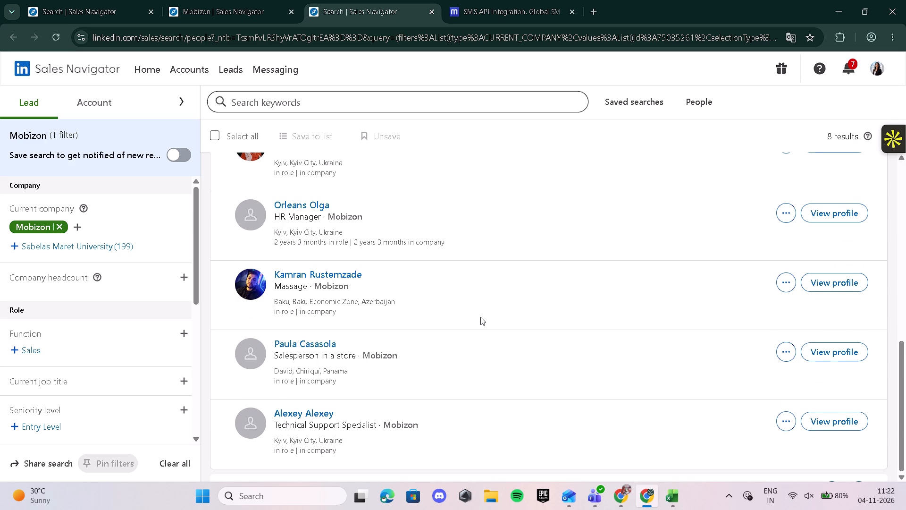
pyautogui.scroll(1, 480, 317)
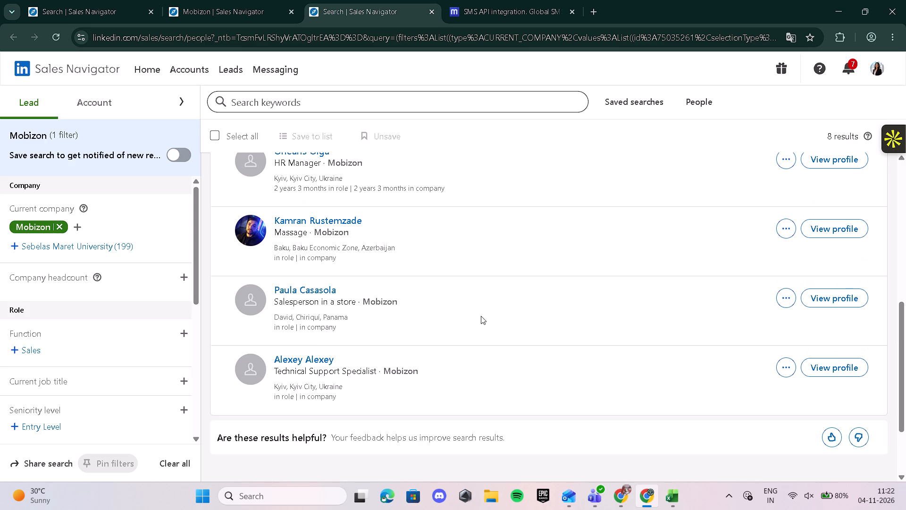
pyautogui.scroll(1, 481, 316)
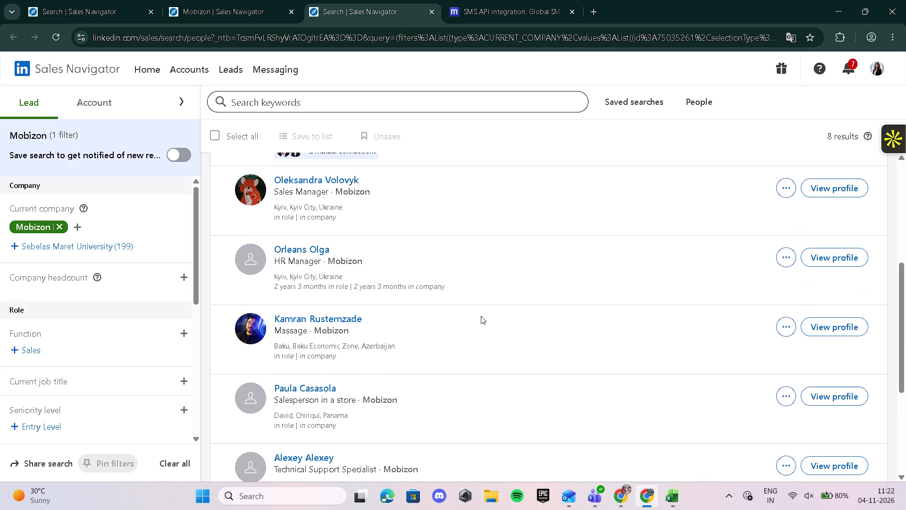
pyautogui.scroll(-2, 481, 316)
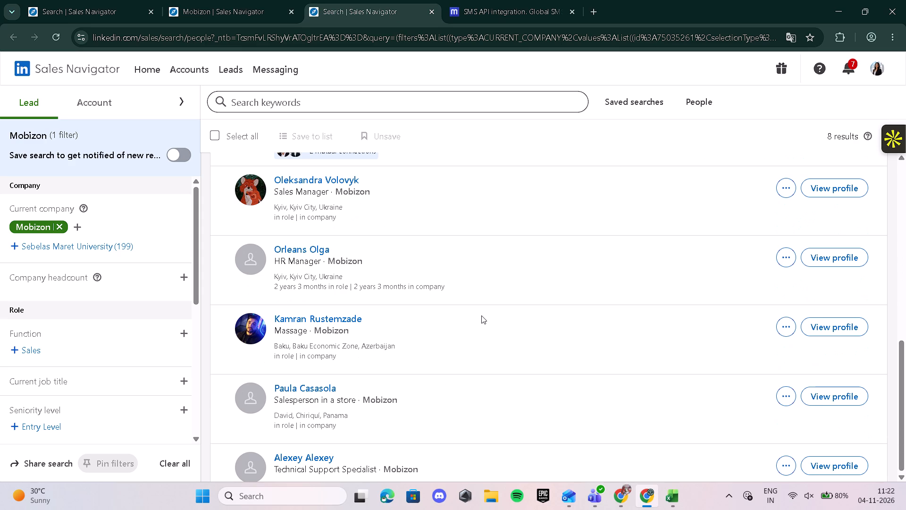
pyautogui.scroll(6, 481, 315)
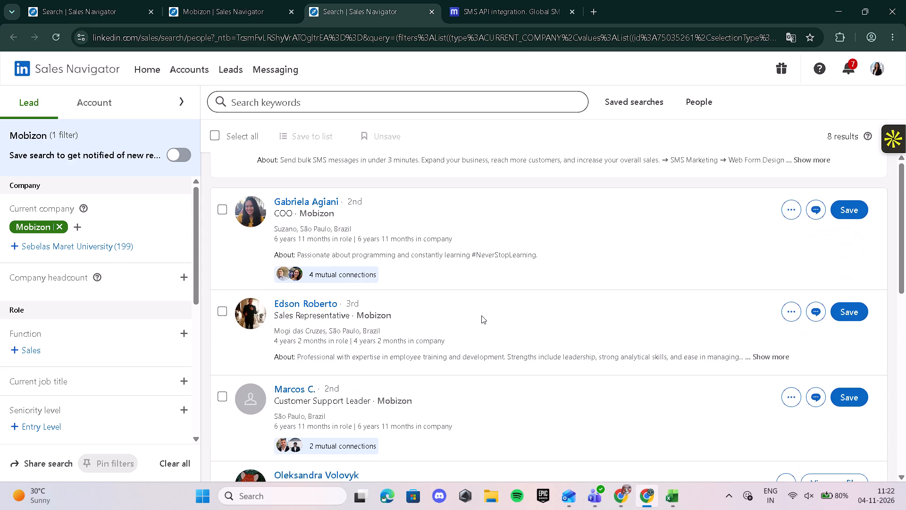
pyautogui.scroll(-1, 481, 315)
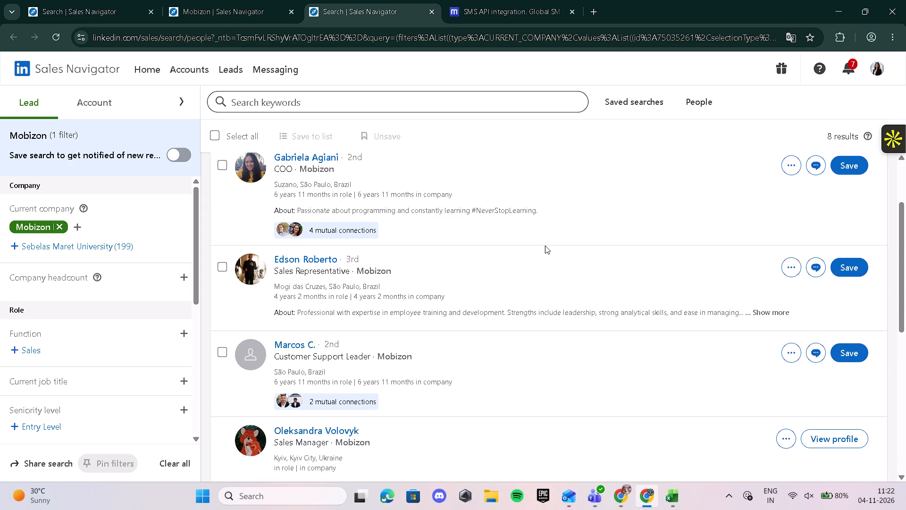
pyautogui.scroll(-1, 545, 246)
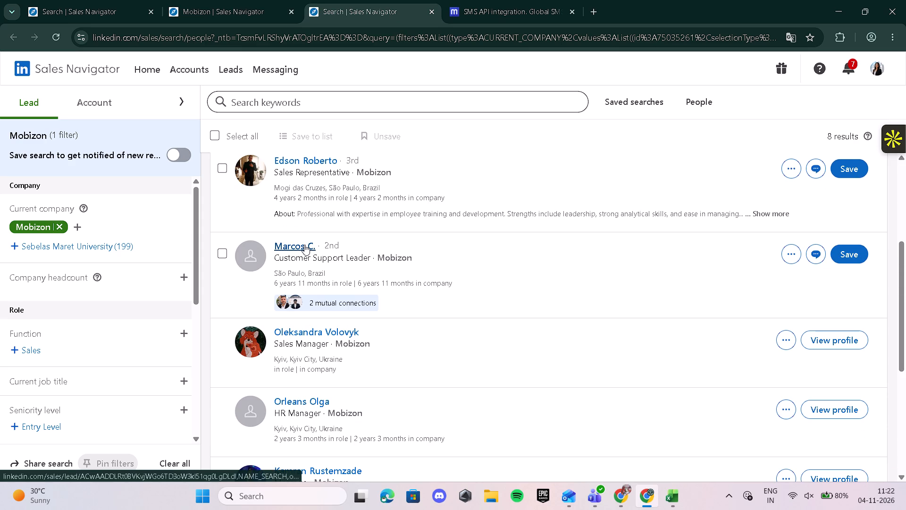
pyautogui.rightClick(304, 245)
pyautogui.click(368, 259)
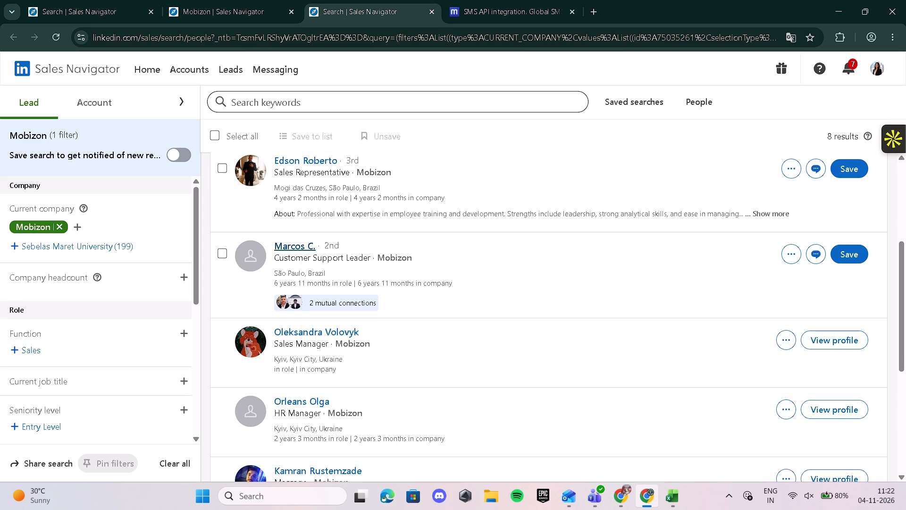
pyautogui.moveTo(90, 0); pyautogui.dragTo(97, 0)
pyautogui.click(211, 1)
pyautogui.moveTo(370, 0); pyautogui.dragTo(374, 0)
pyautogui.click(482, 0)
pyautogui.click(356, 0)
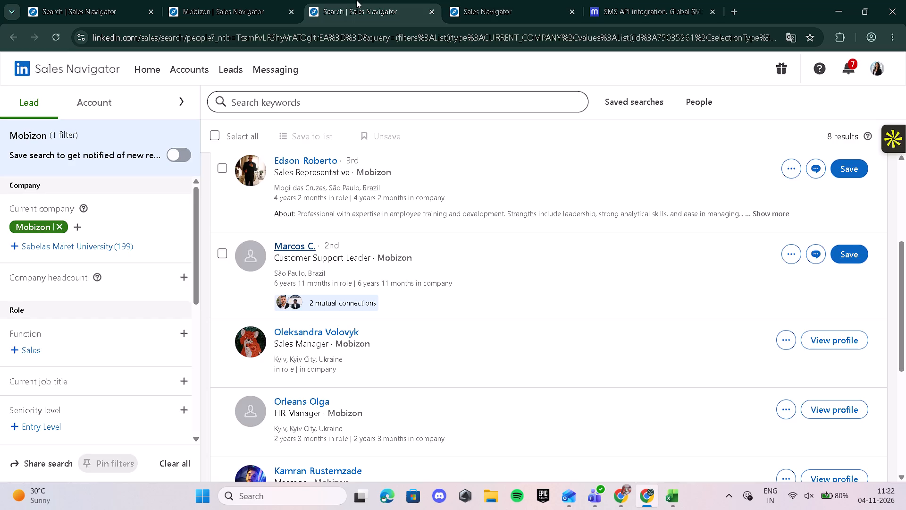
pyautogui.click(503, 0)
pyautogui.moveTo(393, 0); pyautogui.dragTo(405, 0)
pyautogui.click(544, 0)
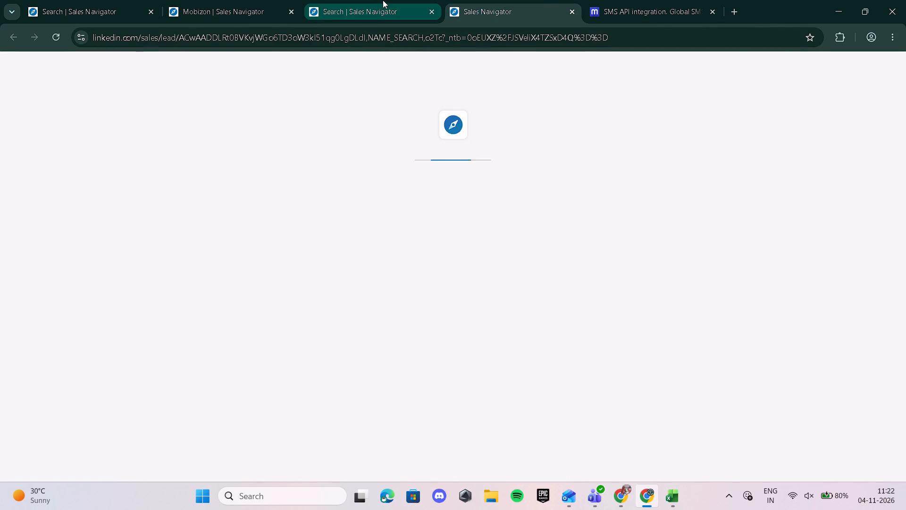
pyautogui.click(383, 0)
pyautogui.click(484, 0)
pyautogui.click(410, 1)
pyautogui.click(531, 0)
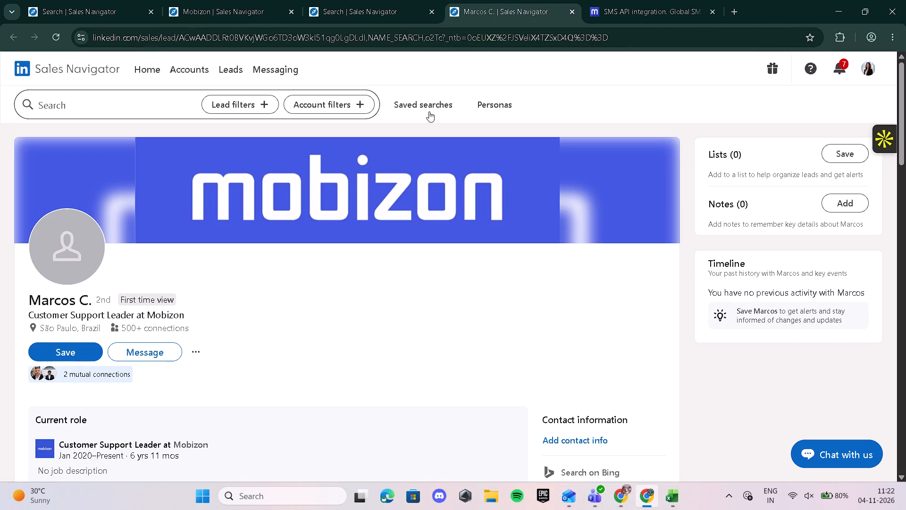
# Copy the Customer Support Leader's name from the Sales Navigator profile into cell F66 of the Harsh Brazil sheet.
pyautogui.moveTo(98, 298); pyautogui.dragTo(80, 303)
pyautogui.click(98, 303)
pyautogui.moveTo(90, 302); pyautogui.dragTo(31, 299)
pyautogui.rightClick(31, 299)
pyautogui.click(61, 316)
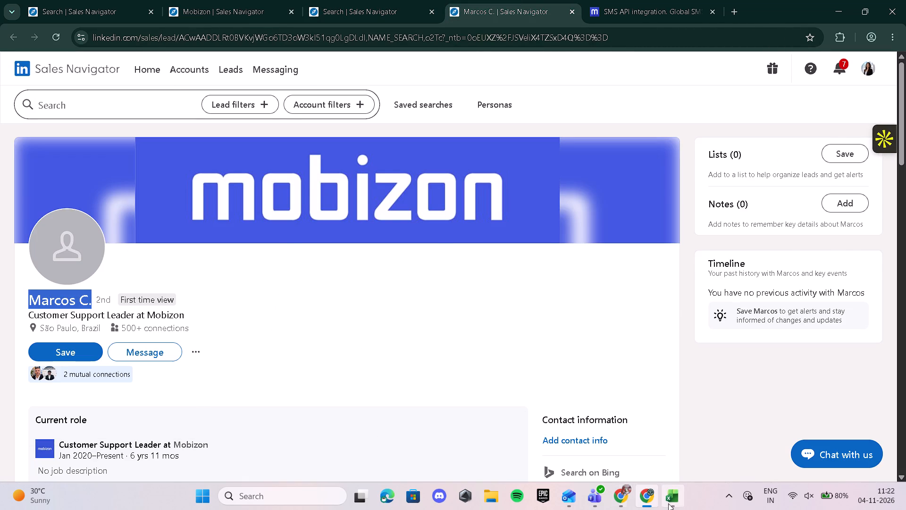
pyautogui.click(670, 503)
pyautogui.click(586, 337)
pyautogui.click(587, 333)
pyautogui.hotkey('ctrl', 'v')
pyautogui.click(670, 322)
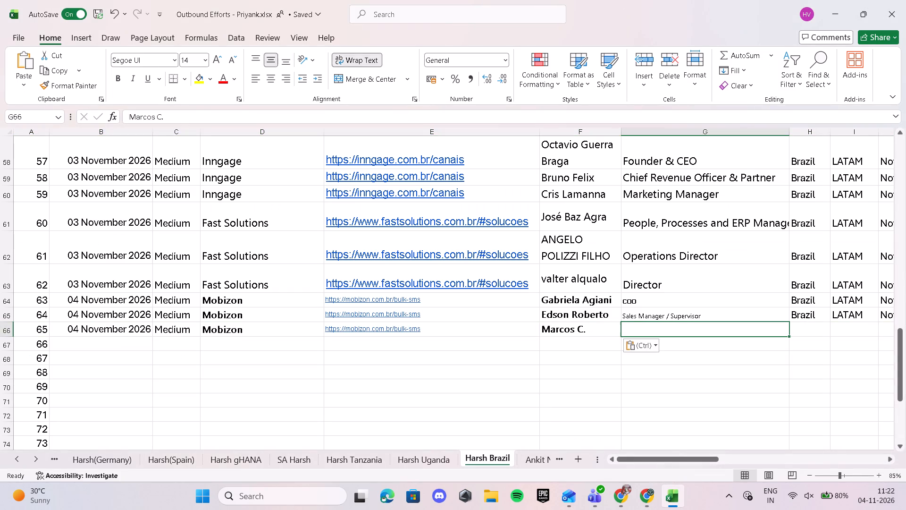
pyautogui.click(0, 336)
pyautogui.click(2, 332)
# Open the Customer Support Leader's public LinkedIn profile from Sales Navigator and bring its new tab to the front.
pyautogui.click(635, 493)
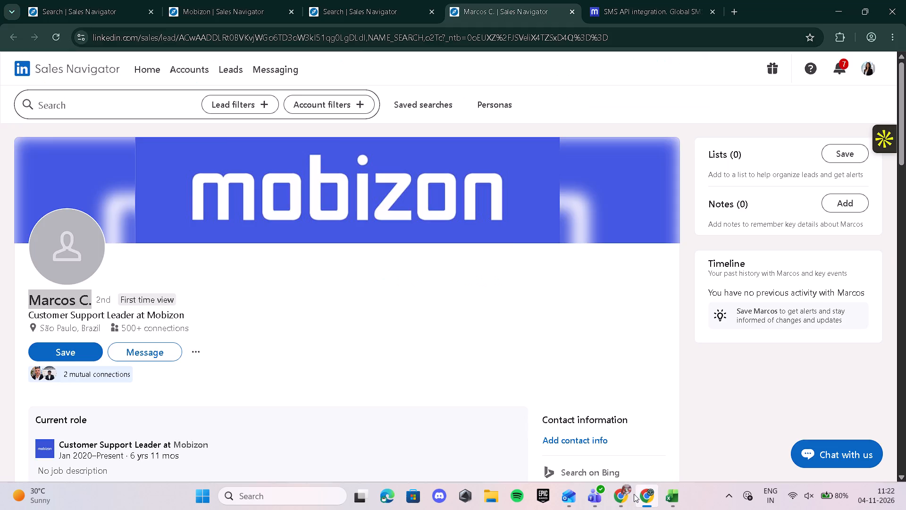
pyautogui.click(623, 494)
pyautogui.click(651, 500)
pyautogui.click(285, 331)
pyautogui.click(200, 359)
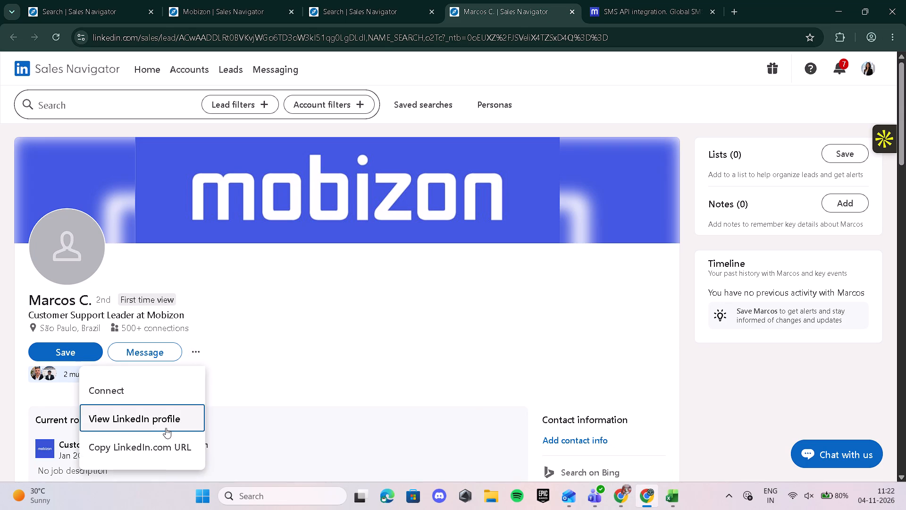
pyautogui.click(166, 428)
pyautogui.click(353, 2)
pyautogui.click(461, 0)
pyautogui.click(558, 0)
pyautogui.click(268, 0)
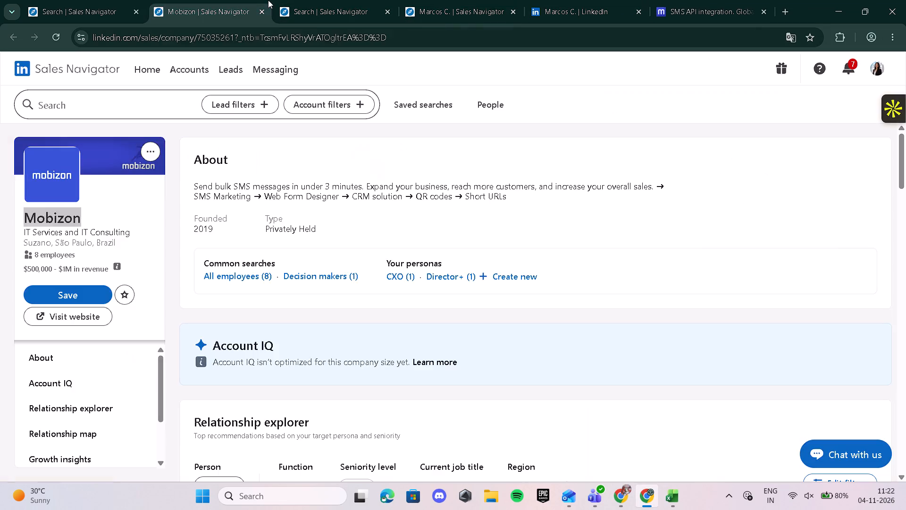
pyautogui.click(326, 0)
pyautogui.click(487, 0)
pyautogui.click(586, 0)
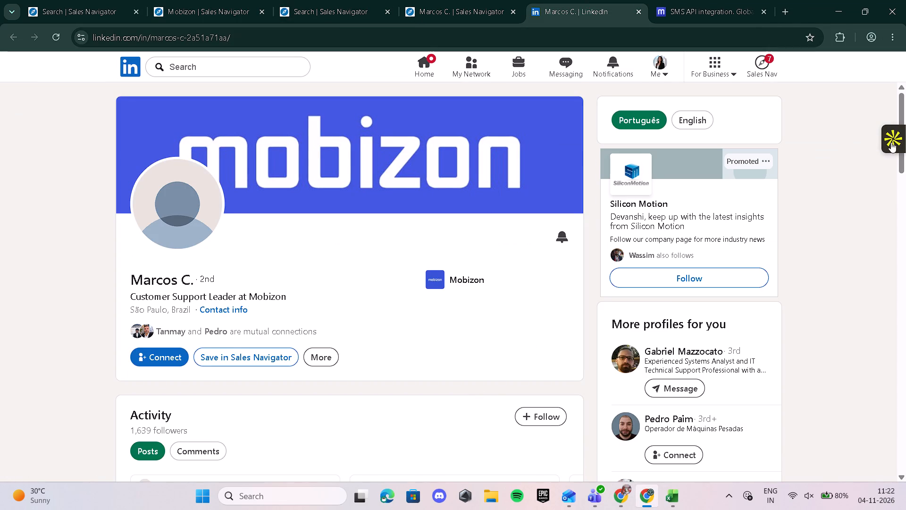
# Look up the Customer Support Leader's LinkedIn profile in the Apollo extension, reloading it to check for contact details.
pyautogui.click(891, 142)
pyautogui.click(243, 0)
pyautogui.click(315, 0)
pyautogui.click(445, 0)
pyautogui.click(547, 0)
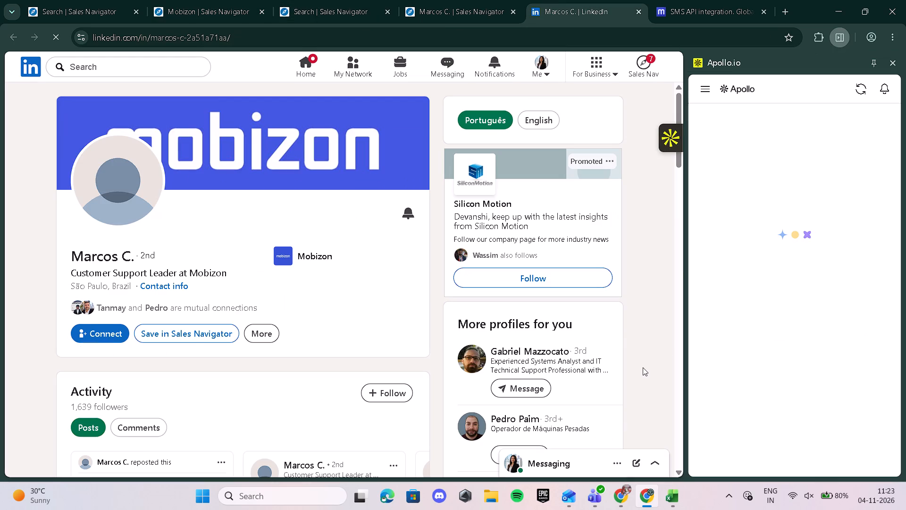
pyautogui.click(860, 88)
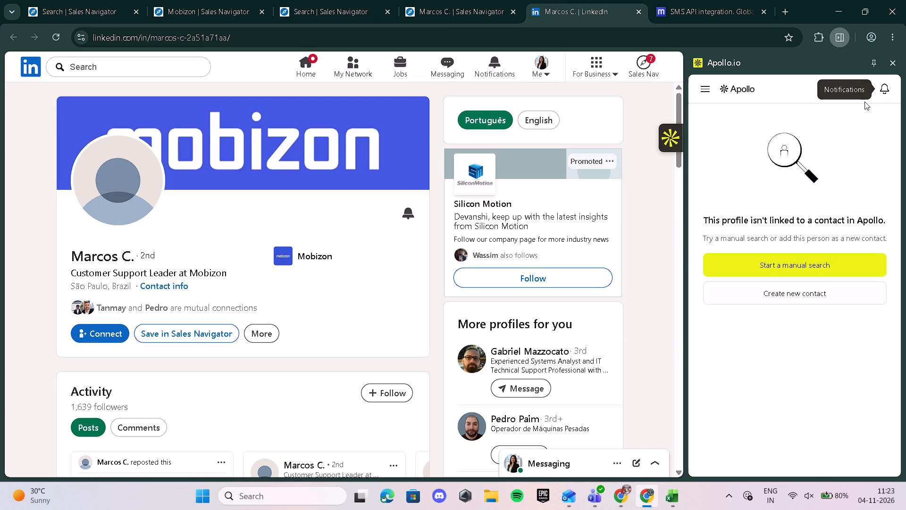
pyautogui.click(857, 126)
pyautogui.click(859, 89)
pyautogui.click(192, 0)
pyautogui.click(285, 0)
pyautogui.click(442, 0)
pyautogui.click(564, 0)
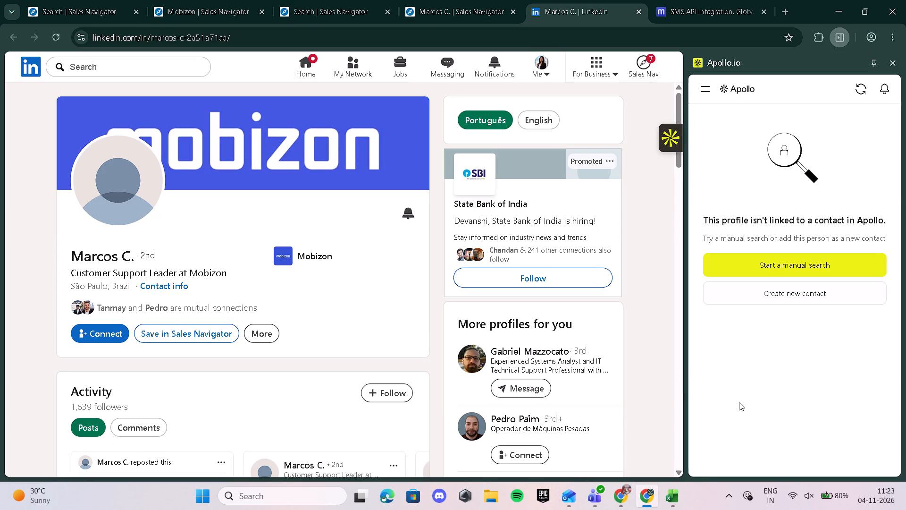
# Copy the job title Customer Support Leader from the Sales Navigator profile into cell G66 of the Harsh Brazil sheet.
pyautogui.click(505, 0)
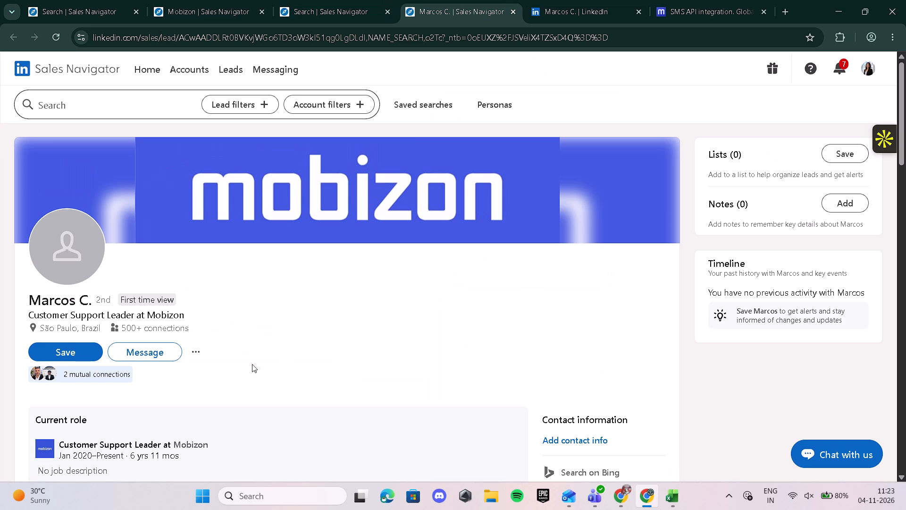
pyautogui.click(682, 508)
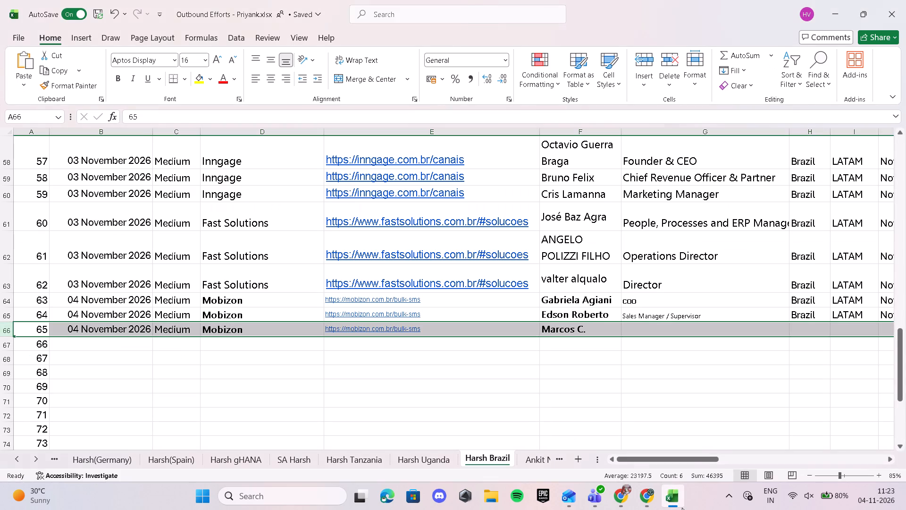
pyautogui.click(682, 508)
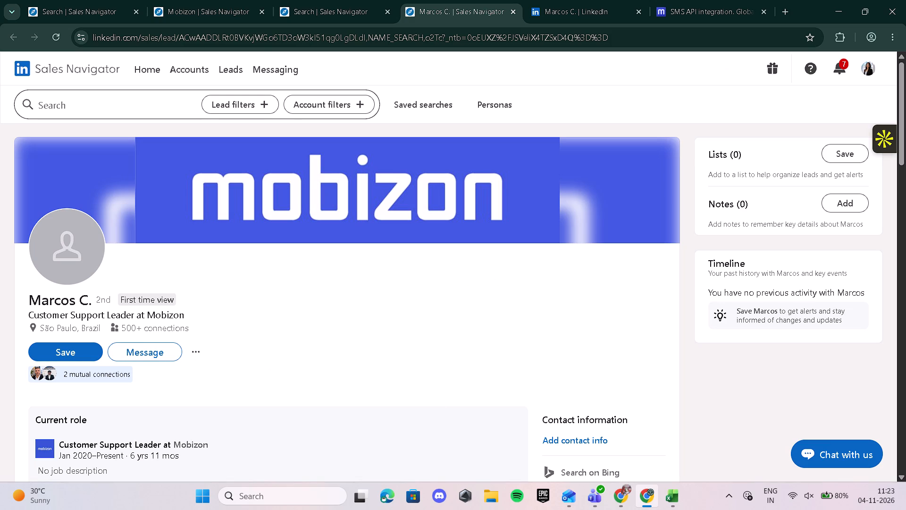
pyautogui.moveTo(133, 318); pyautogui.dragTo(25, 313)
pyautogui.hotkey('ctrl', 'c')
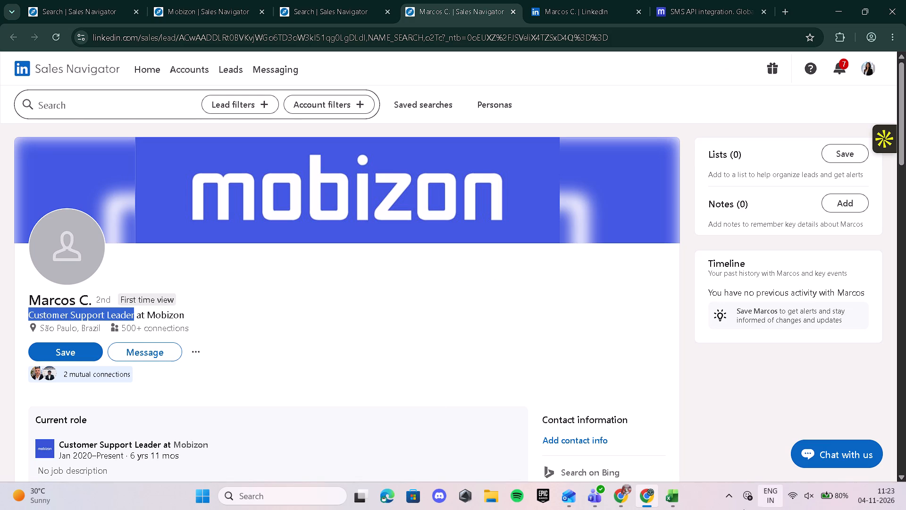
pyautogui.click(675, 505)
pyautogui.click(690, 330)
pyautogui.hotkey('ctrl', 'v')
# Fill H66, I66 and J66 with Brazil, LATAM and Not Accepted, copied from the row above.
pyautogui.click(811, 317)
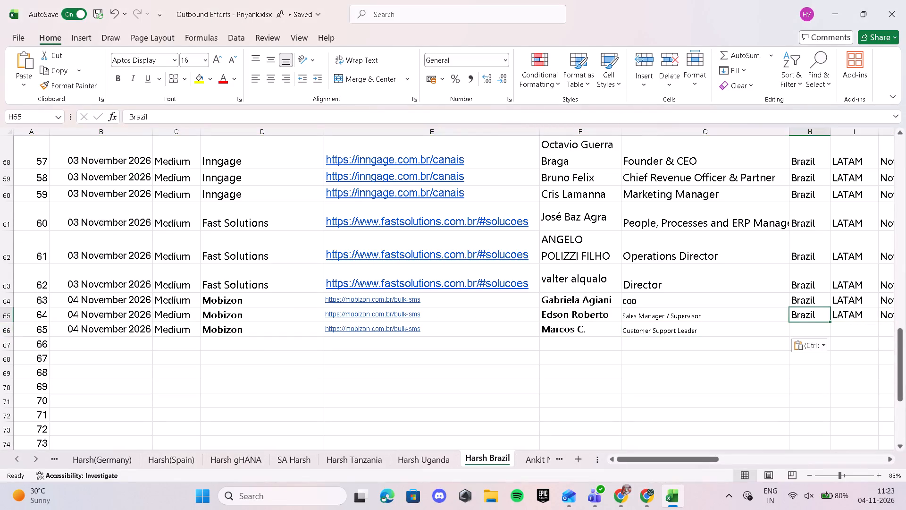
pyautogui.hotkey('ctrl', 'c')
pyautogui.click(812, 324)
pyautogui.hotkey('ctrl', 'v')
pyautogui.click(854, 315)
pyautogui.hotkey('ctrl', 'c')
pyautogui.click(856, 331)
pyautogui.hotkey('ctrl', 'v')
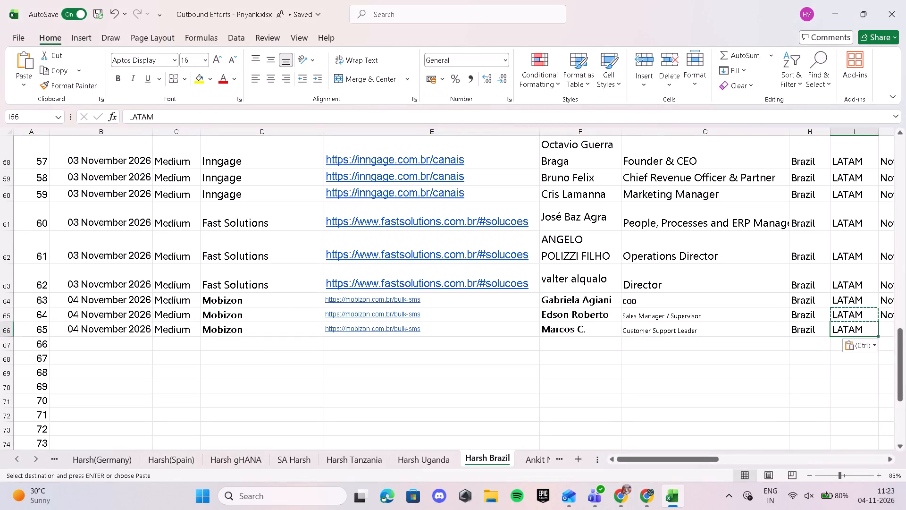
pyautogui.moveTo(716, 467); pyautogui.dragTo(729, 462)
pyautogui.moveTo(689, 461); pyautogui.dragTo(723, 457)
pyautogui.click(721, 315)
pyautogui.hotkey('ctrl', 'c')
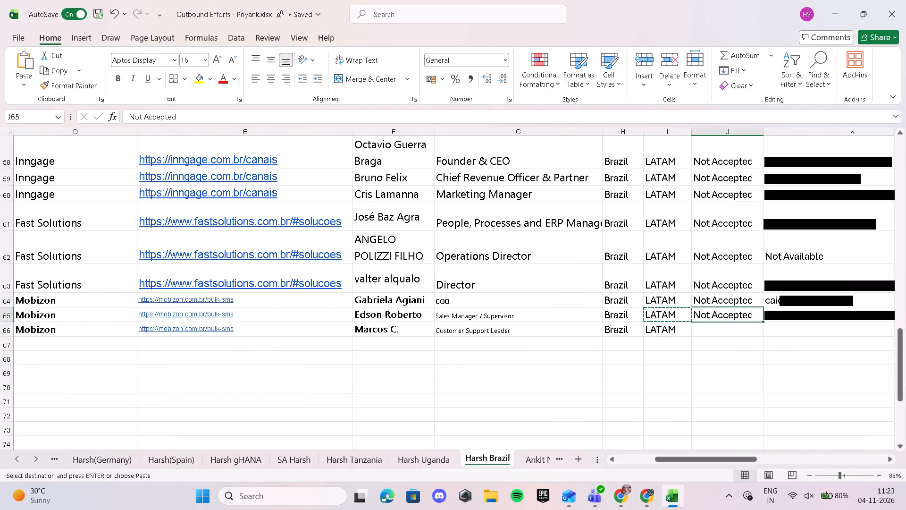
pyautogui.click(727, 332)
pyautogui.hotkey('ctrl', 'v')
pyautogui.moveTo(736, 459); pyautogui.dragTo(596, 448)
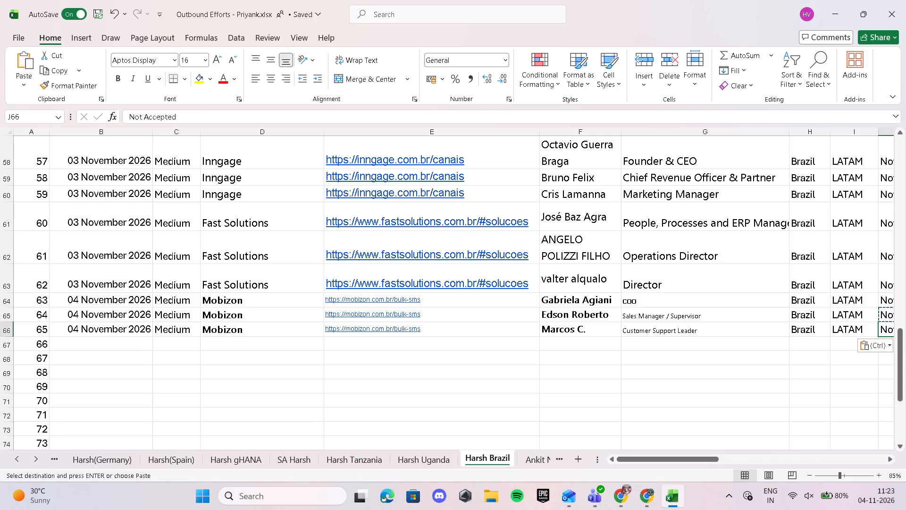
pyautogui.click(0, 331)
pyautogui.moveTo(673, 461); pyautogui.dragTo(738, 455)
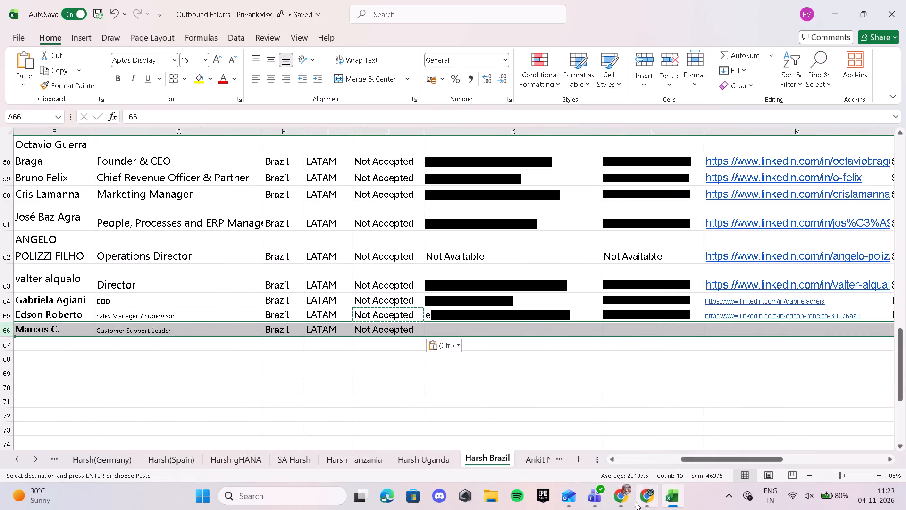
# Recheck the Customer Support Leader's LinkedIn profile in Apollo by refreshing its contact lookup.
pyautogui.click(638, 502)
pyautogui.doubleClick(616, 500)
pyautogui.click(314, 348)
pyautogui.scroll(-1, 314, 348)
pyautogui.click(557, 0)
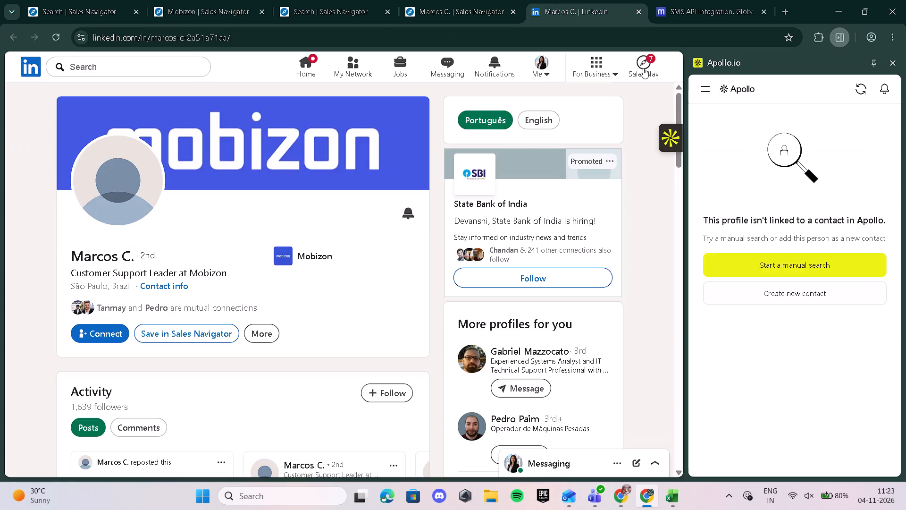
pyautogui.click(864, 97)
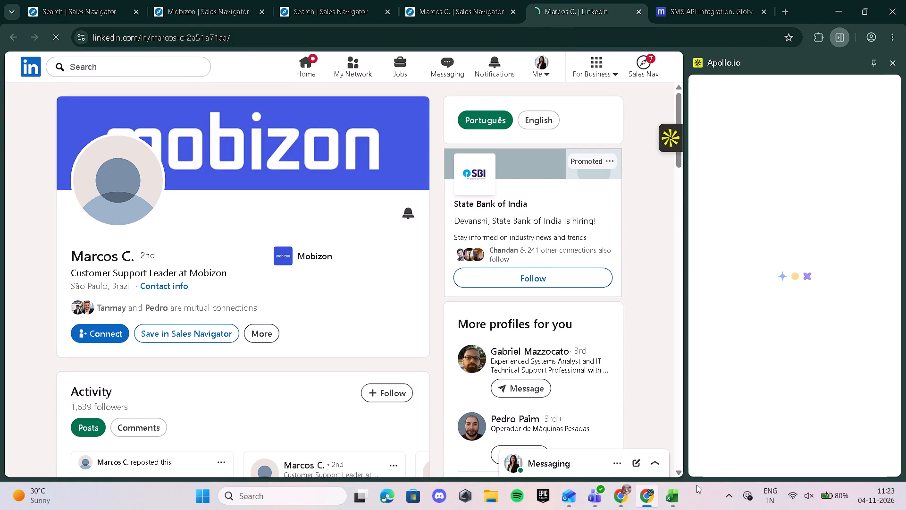
# Enter Not Available in cells K66 and L66 for the Customer Support Leader's contact details.
pyautogui.click(673, 493)
pyautogui.click(517, 320)
pyautogui.click(510, 327)
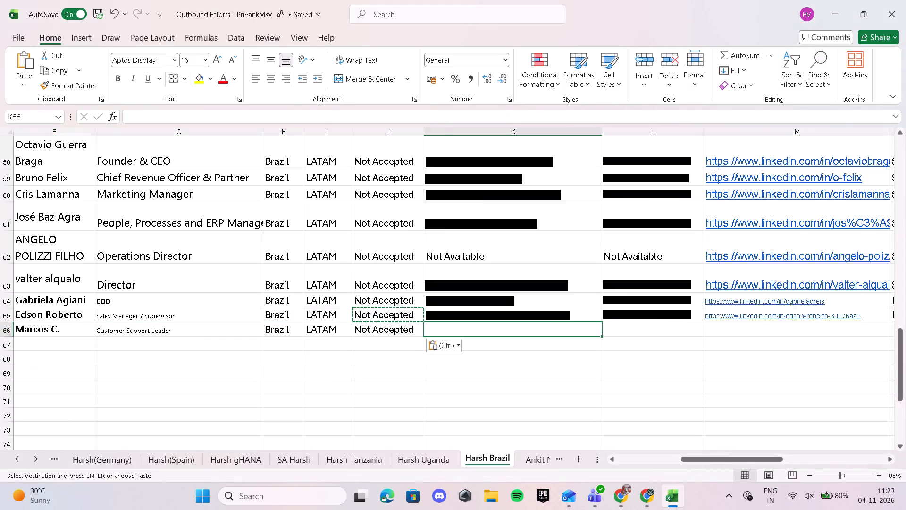
pyautogui.press('n')
pyautogui.write('ot')
pyautogui.click(667, 332)
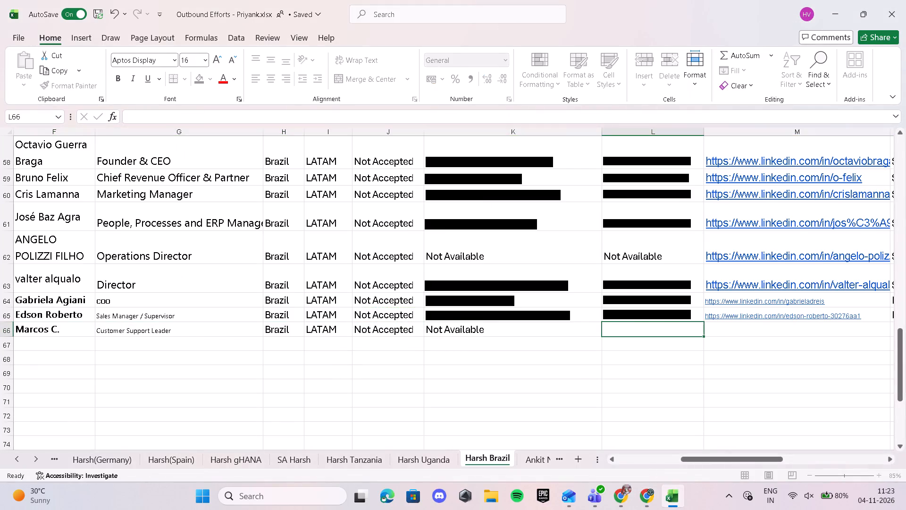
pyautogui.click(497, 318)
pyautogui.click(502, 323)
pyautogui.hotkey('ctrl', 'v')
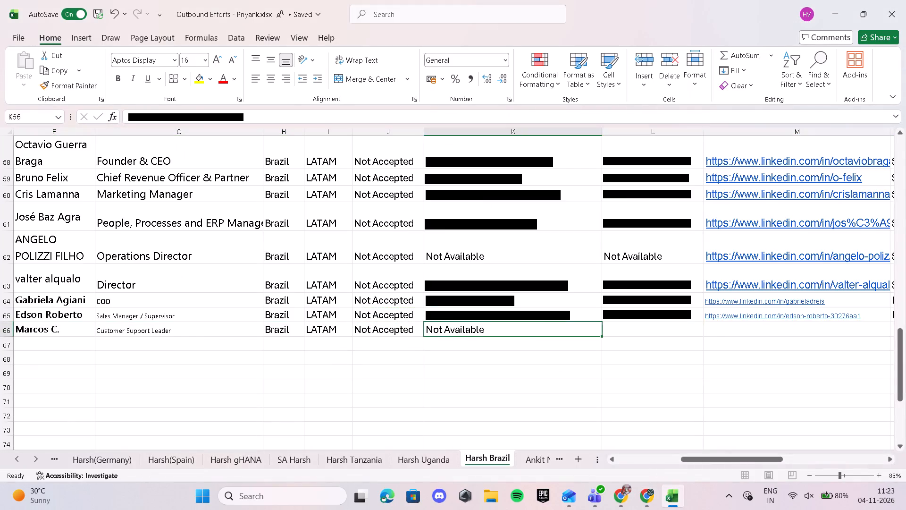
pyautogui.hotkey('ctrl', 'c')
pyautogui.click(651, 333)
pyautogui.hotkey('ctrl', 'v')
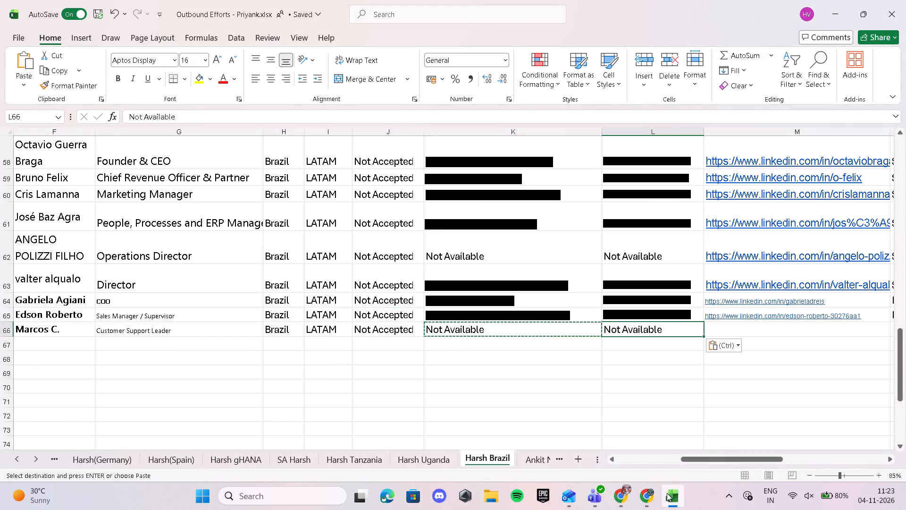
# Copy the Customer Support Leader's LinkedIn.com URL from Sales Navigator into cell M66 and turn it into a link.
pyautogui.click(645, 493)
pyautogui.click(623, 495)
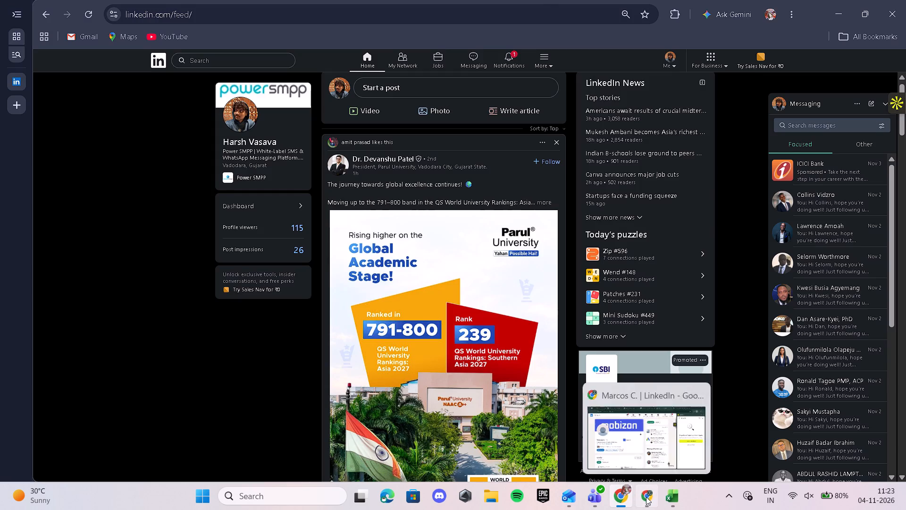
pyautogui.click(646, 497)
pyautogui.click(483, 0)
pyautogui.click(205, 252)
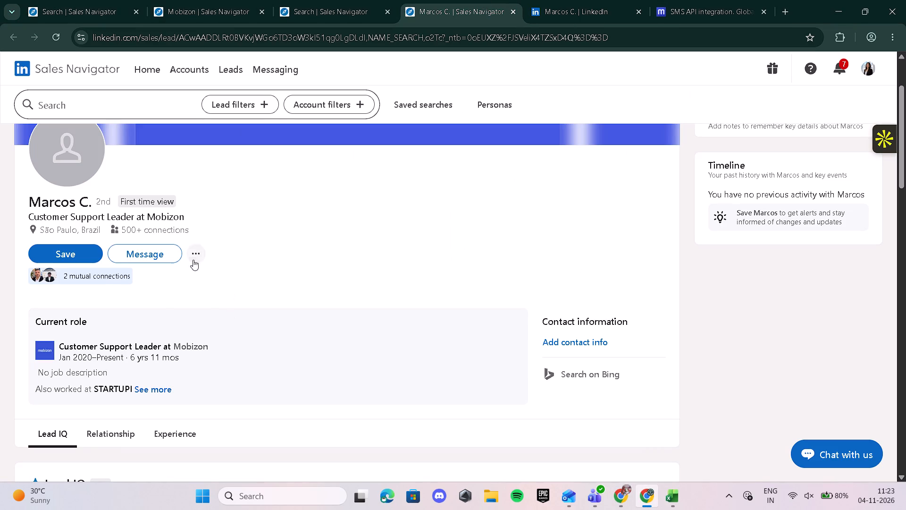
pyautogui.click(193, 260)
pyautogui.click(168, 350)
pyautogui.click(673, 507)
pyautogui.click(744, 331)
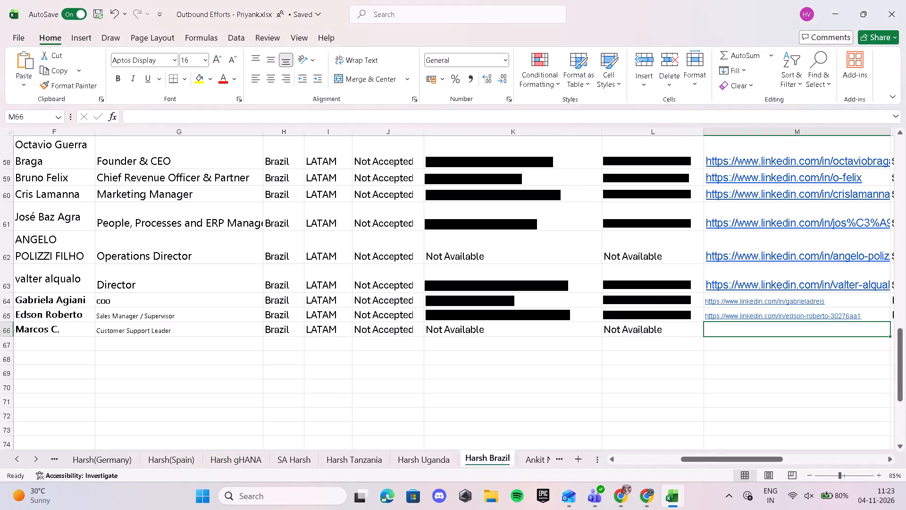
pyautogui.hotkey('ctrl', 'b')
pyautogui.hotkey('ctrl', 'b')
pyautogui.hotkey('ctrl', 'v')
pyautogui.moveTo(754, 461); pyautogui.dragTo(788, 453)
pyautogui.click(679, 338)
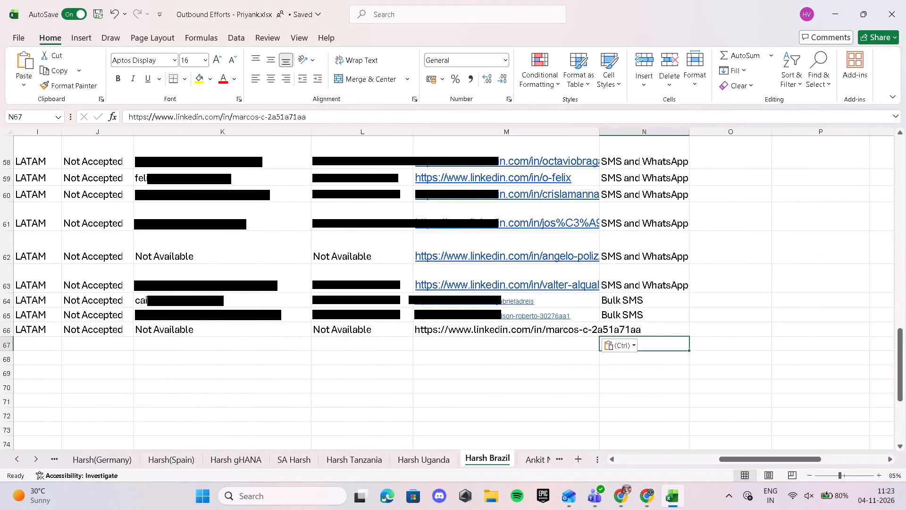
pyautogui.doubleClick(584, 323)
pyautogui.doubleClick(671, 335)
pyautogui.click(714, 332)
# Copy the Bulk SMS entry from the row above into cell N66.
pyautogui.click(640, 317)
pyautogui.hotkey('ctrl', 'c')
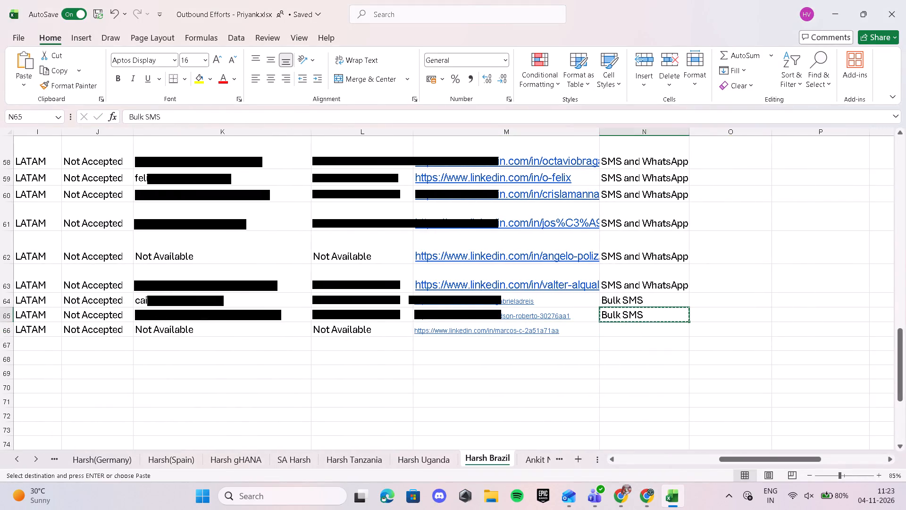
pyautogui.click(643, 331)
pyautogui.hotkey('ctrl', 'v')
# Start row 67 with the date 04 November 2026, priority Medium and company Mobizon, copied from row 66.
pyautogui.moveTo(771, 459); pyautogui.dragTo(402, 435)
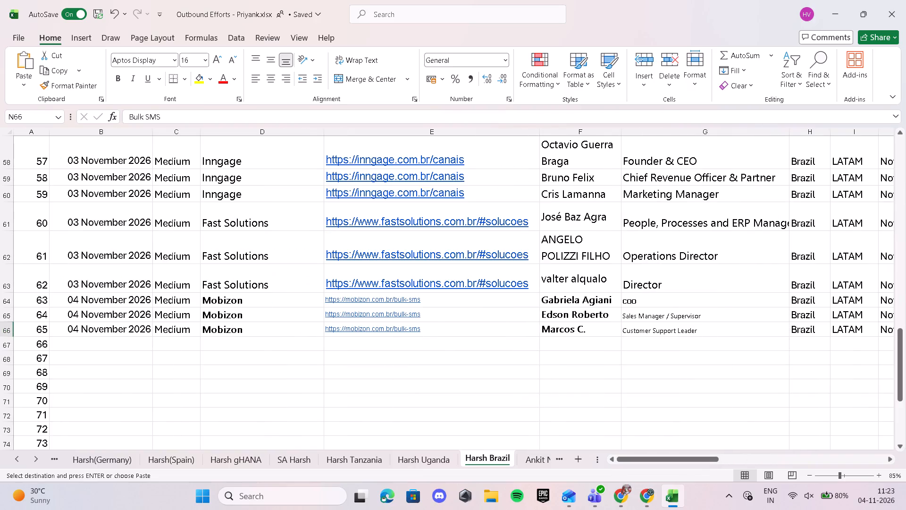
pyautogui.click(4, 345)
pyautogui.click(88, 346)
pyautogui.click(93, 331)
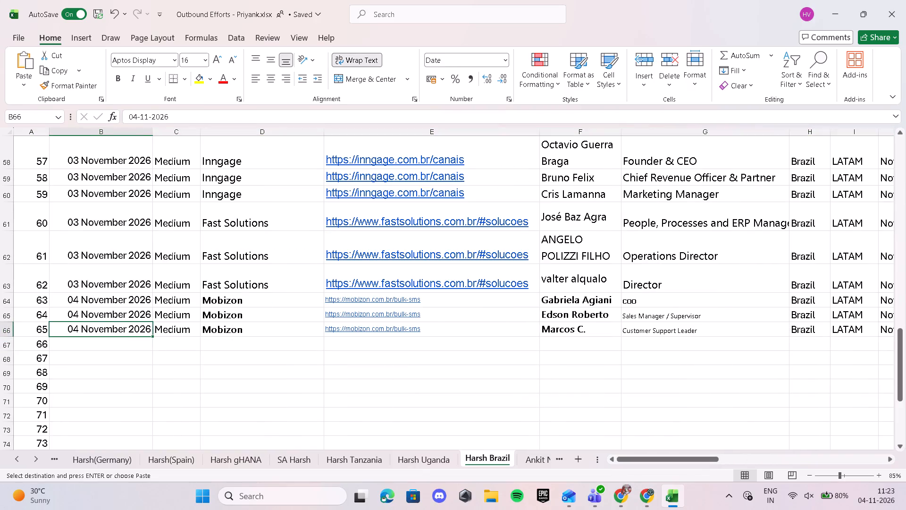
pyautogui.hotkey('ctrl', 'c')
pyautogui.click(100, 348)
pyautogui.hotkey('ctrl', 'v')
pyautogui.click(236, 335)
pyautogui.hotkey('ctrl', 'c')
pyautogui.click(238, 345)
pyautogui.hotkey('ctrl', 'v')
pyautogui.click(171, 330)
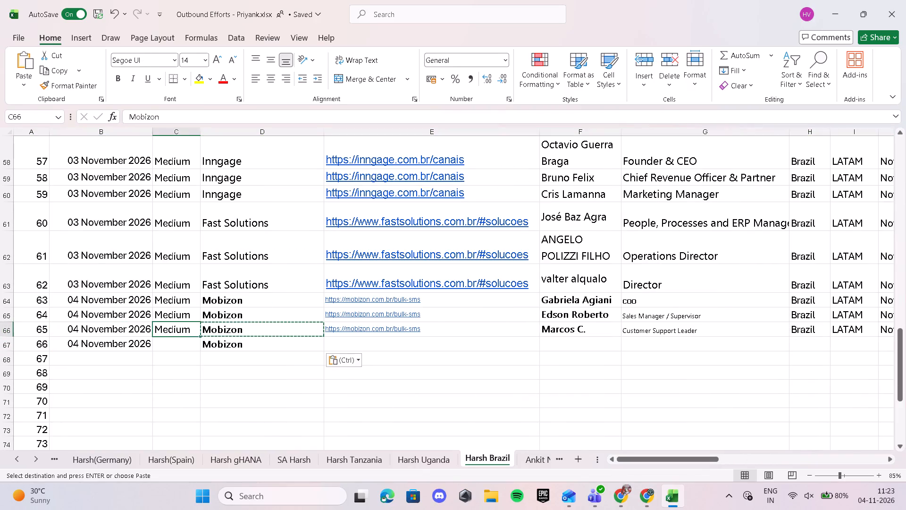
pyautogui.hotkey('ctrl', 'c')
pyautogui.click(178, 343)
pyautogui.hotkey('ctrl', 'v')
pyautogui.click(0, 345)
pyautogui.rightClick(446, 325)
pyautogui.click(348, 386)
pyautogui.hotkey('ctrl', 'c')
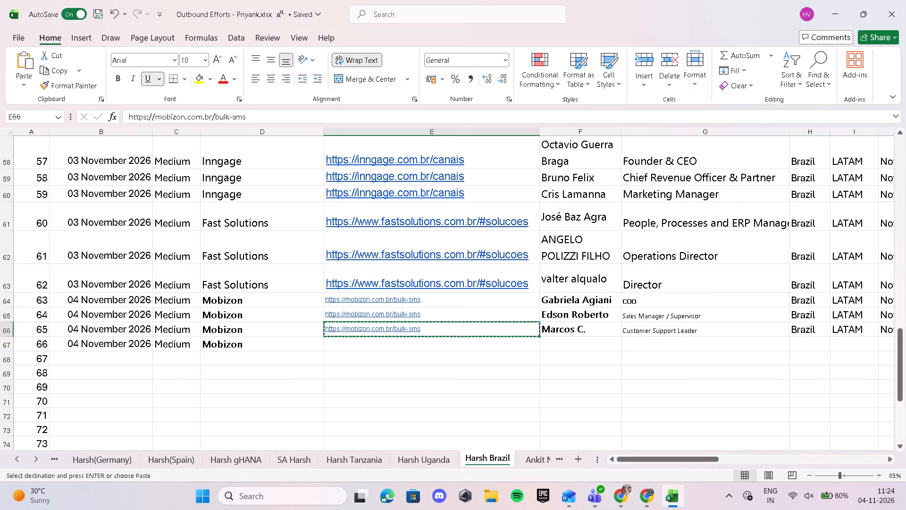
pyautogui.click(381, 343)
pyautogui.hotkey('ctrl', 'v')
# Switch back to Chrome to continue the Mobizon contact research.
pyautogui.click(662, 501)
pyautogui.click(650, 501)
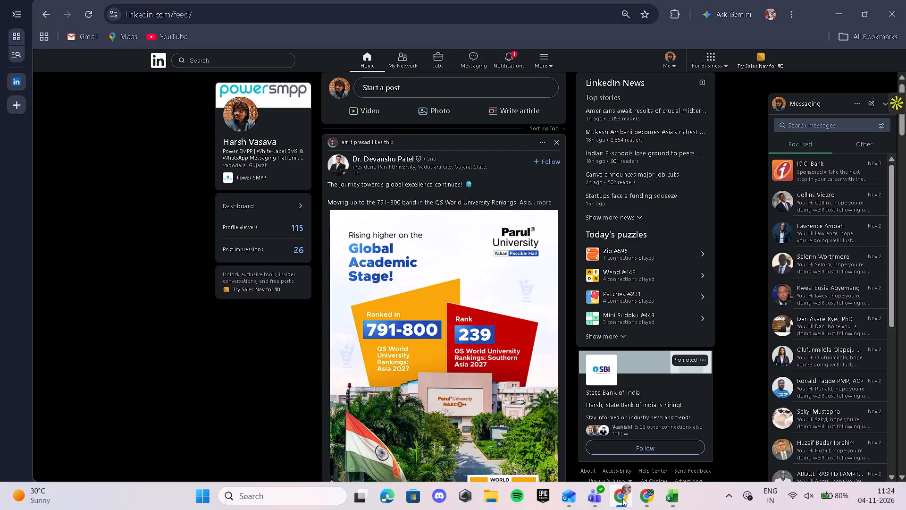
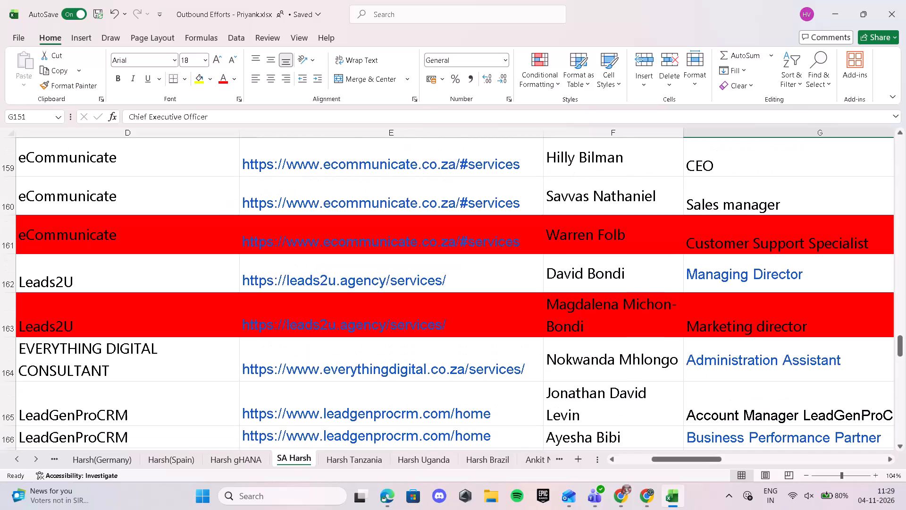
# Look through the South Africa contacts on the SA Harsh sheet, from the eCommunicate rows down past the hicell.net rows.
pyautogui.click(730, 476)
pyautogui.doubleClick(732, 499)
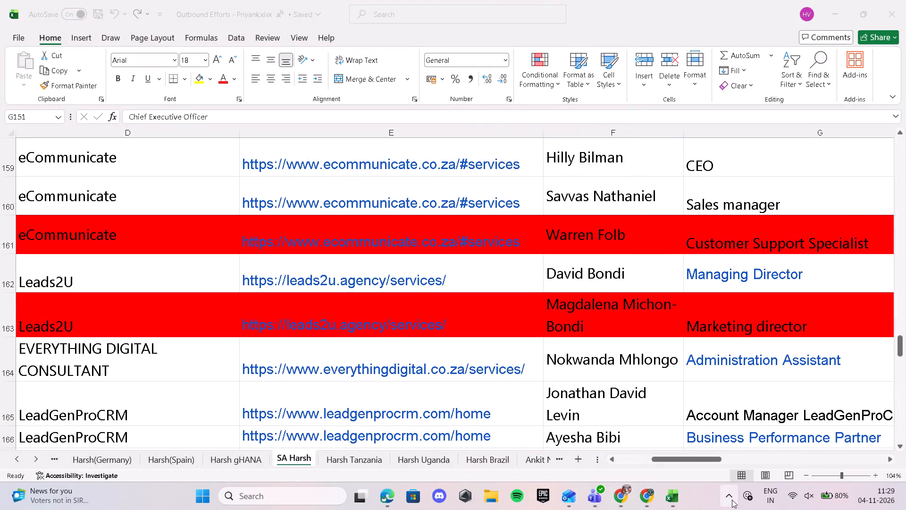
pyautogui.scroll(-3, 556, 242)
pyautogui.doubleClick(581, 272)
pyautogui.scroll(-5, 583, 272)
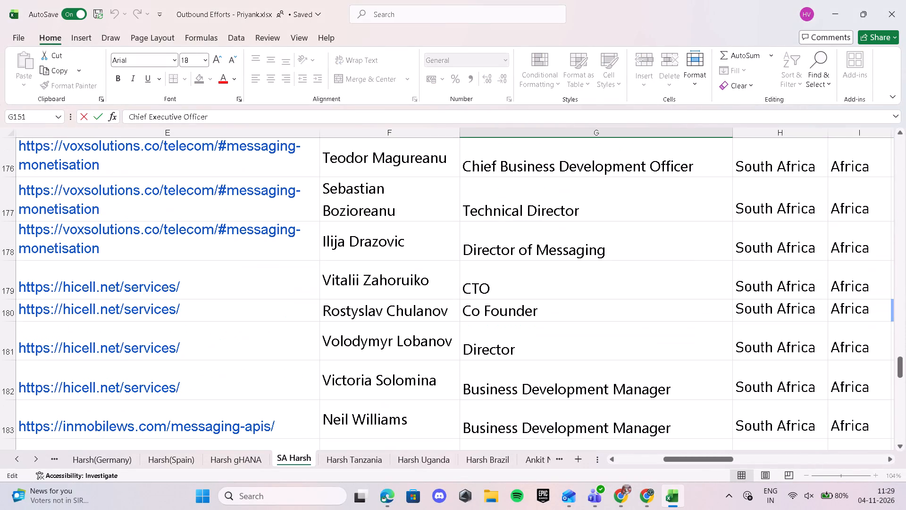
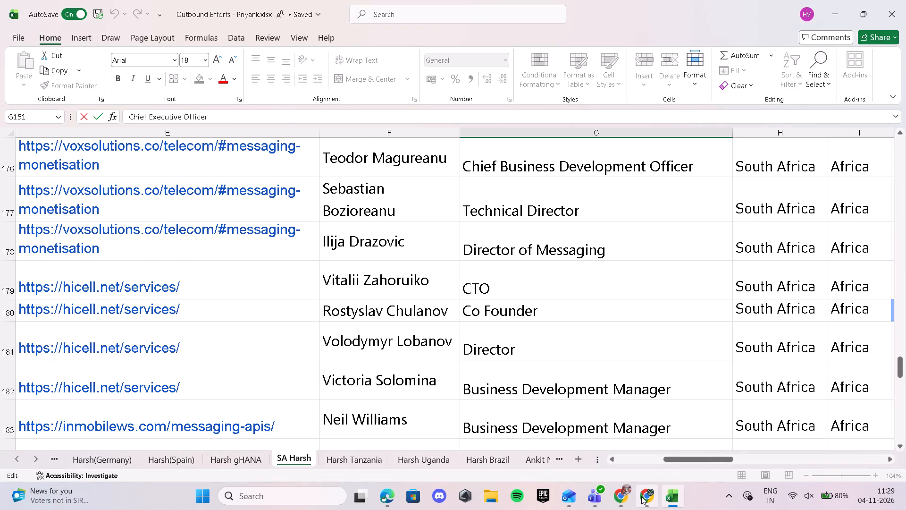
# Look through the contacts' job titles further down the SA Harsh sheet, from about row 183 to row 209.
pyautogui.scroll(-2, 621, 394)
pyautogui.doubleClick(613, 382)
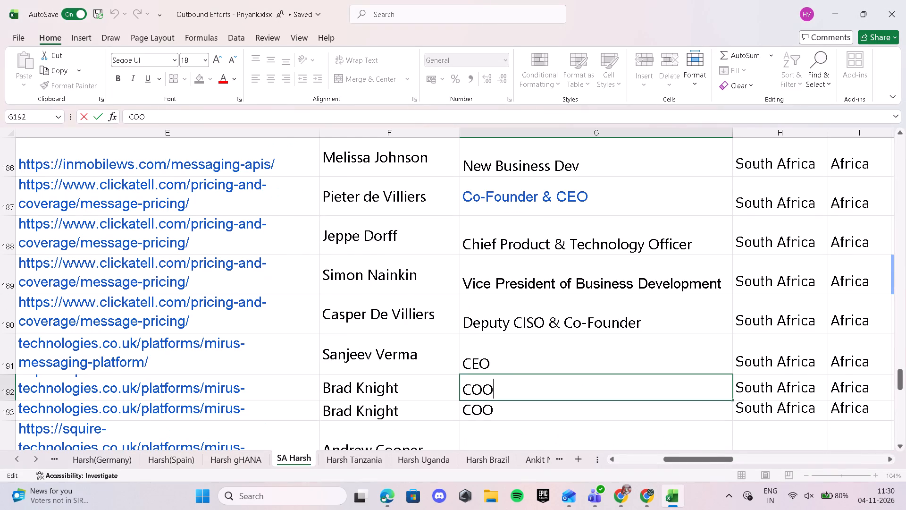
pyautogui.scroll(-1, 613, 382)
pyautogui.click(613, 382)
pyautogui.scroll(-2, 613, 382)
pyautogui.click(613, 382)
pyautogui.scroll(-1, 614, 387)
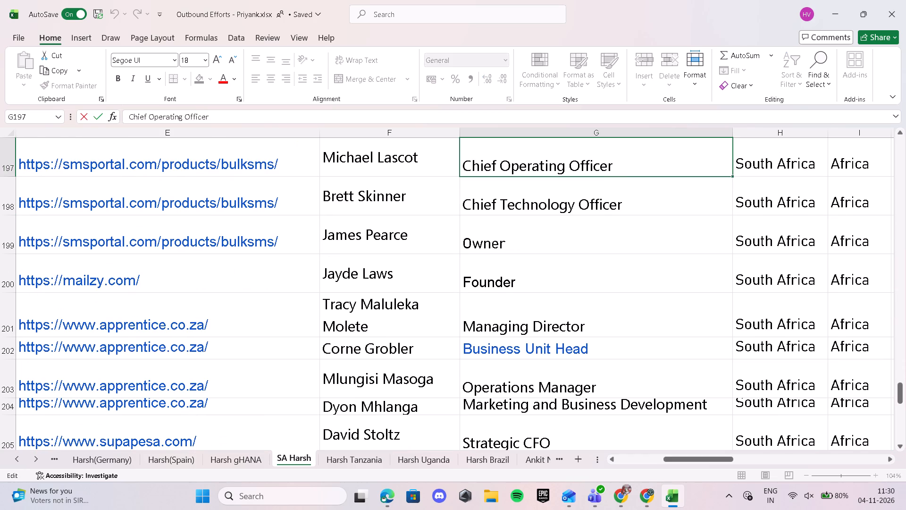
pyautogui.click(614, 387)
pyautogui.click(610, 350)
pyautogui.click(610, 322)
pyautogui.moveTo(611, 263); pyautogui.dragTo(611, 268)
pyautogui.click(615, 228)
pyautogui.click(622, 205)
pyautogui.click(627, 187)
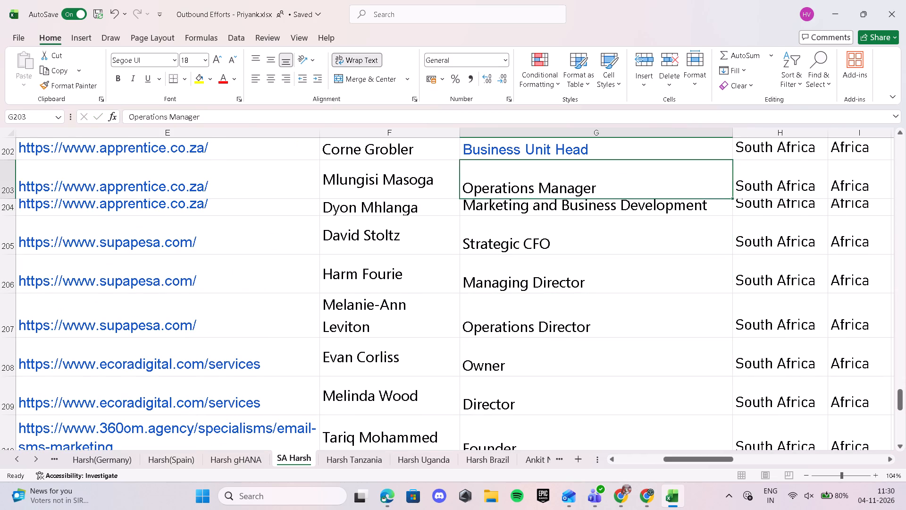
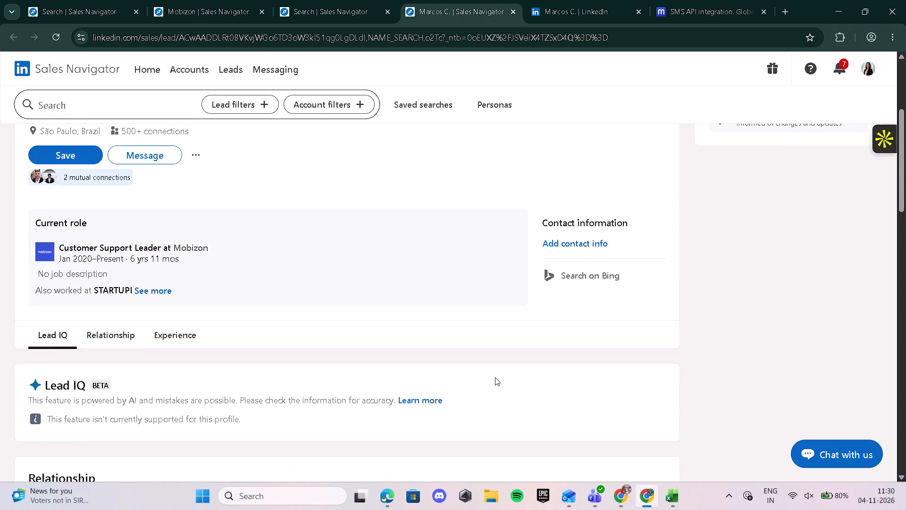
# Look through the open Sales Navigator results, the Mobizon website footer and the Customer Support Leader's LinkedIn profile for Mobizon contact details.
pyautogui.scroll(7, 495, 377)
pyautogui.click(317, 0)
pyautogui.click(223, 0)
pyautogui.click(81, 0)
pyautogui.click(210, 0)
pyautogui.click(336, 0)
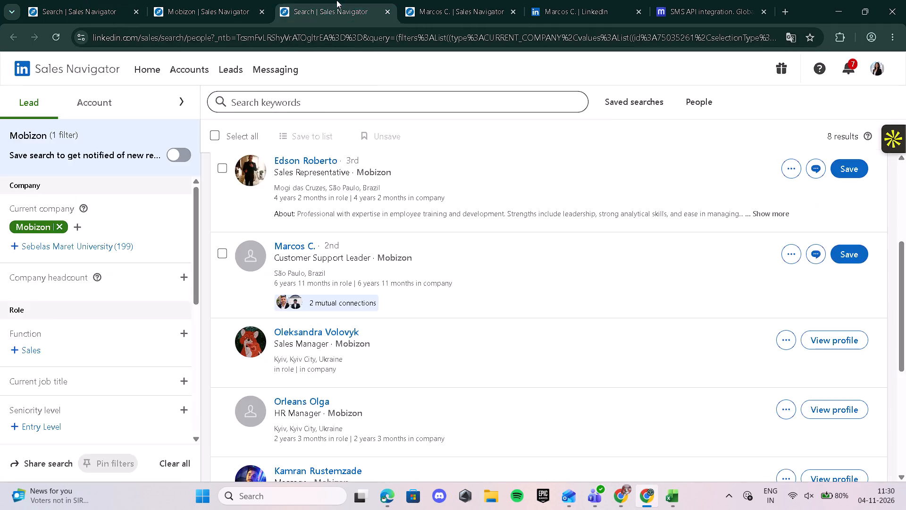
pyautogui.click(472, 0)
pyautogui.click(586, 0)
pyautogui.click(666, 0)
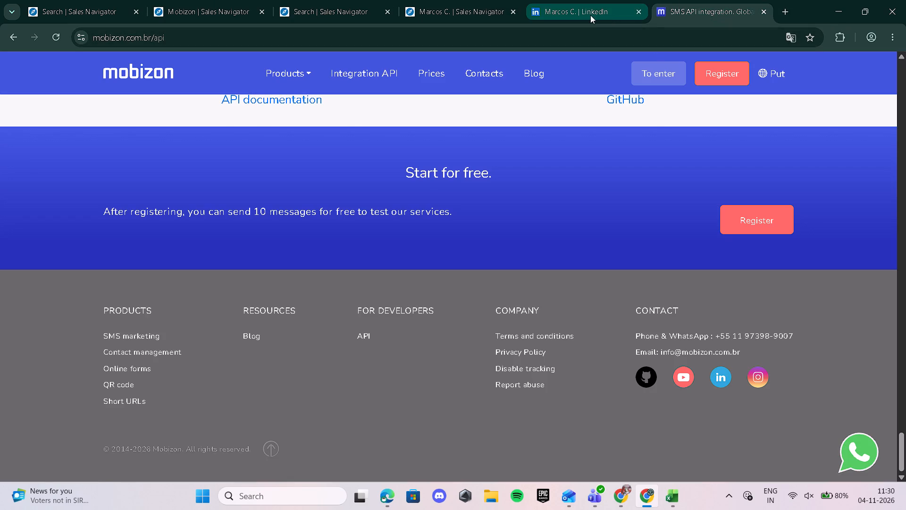
pyautogui.click(590, 15)
pyautogui.doubleClick(727, 490)
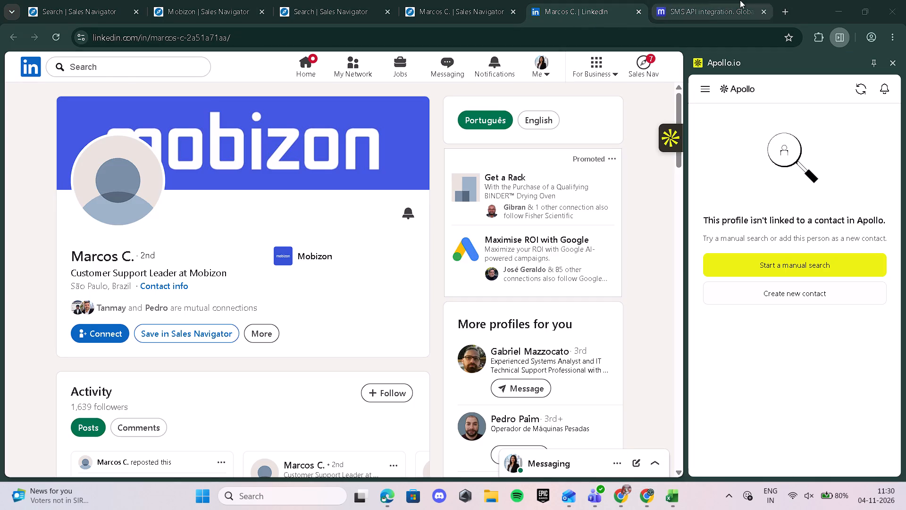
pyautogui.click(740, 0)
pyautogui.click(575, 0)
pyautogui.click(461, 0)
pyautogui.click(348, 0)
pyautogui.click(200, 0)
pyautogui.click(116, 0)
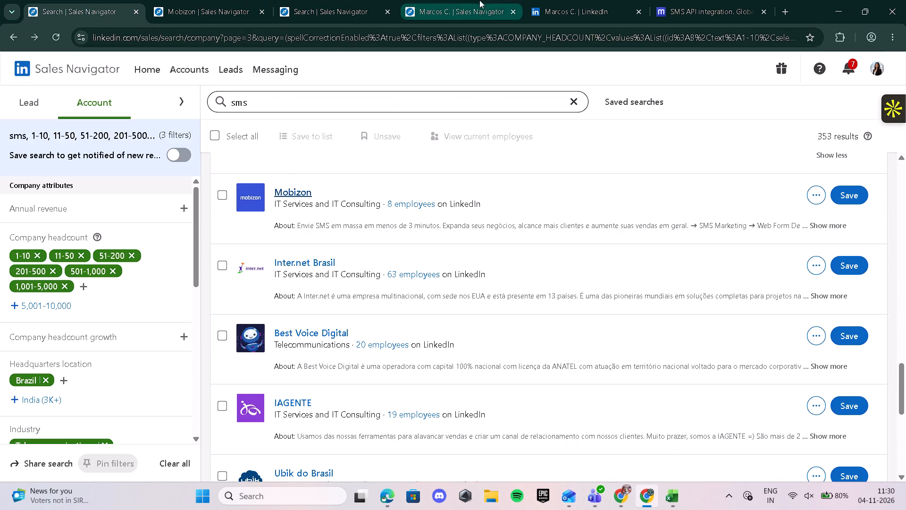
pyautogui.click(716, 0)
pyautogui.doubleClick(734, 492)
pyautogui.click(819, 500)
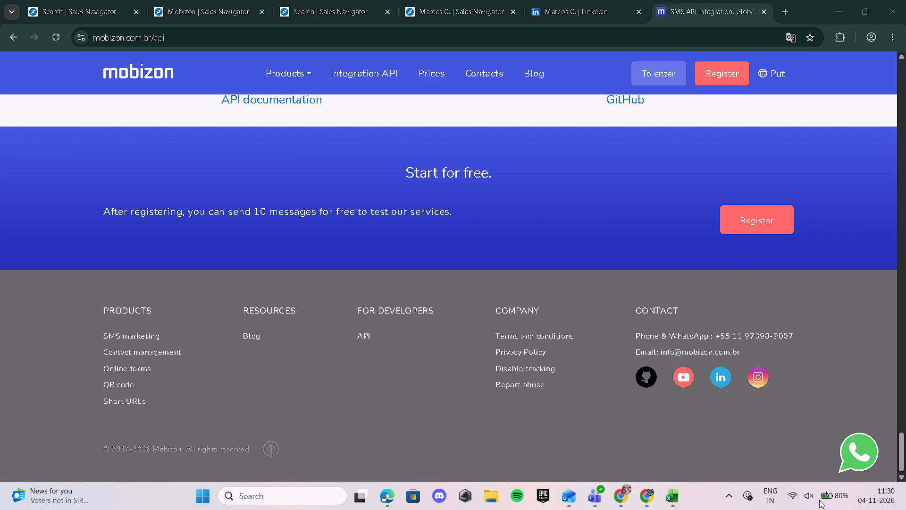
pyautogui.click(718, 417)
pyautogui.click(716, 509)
# Return to the Sales Navigator lead page of Mobizon's Customer Support Leader.
pyautogui.click(585, 8)
pyautogui.click(447, 0)
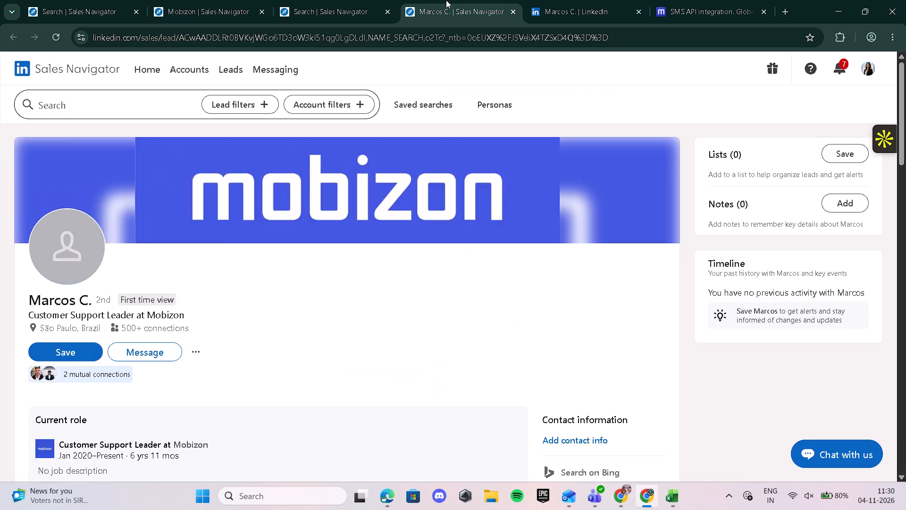
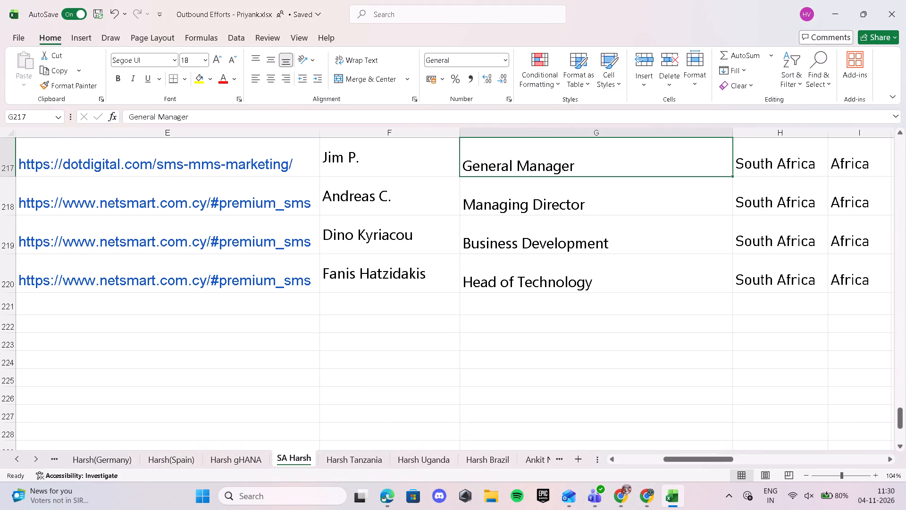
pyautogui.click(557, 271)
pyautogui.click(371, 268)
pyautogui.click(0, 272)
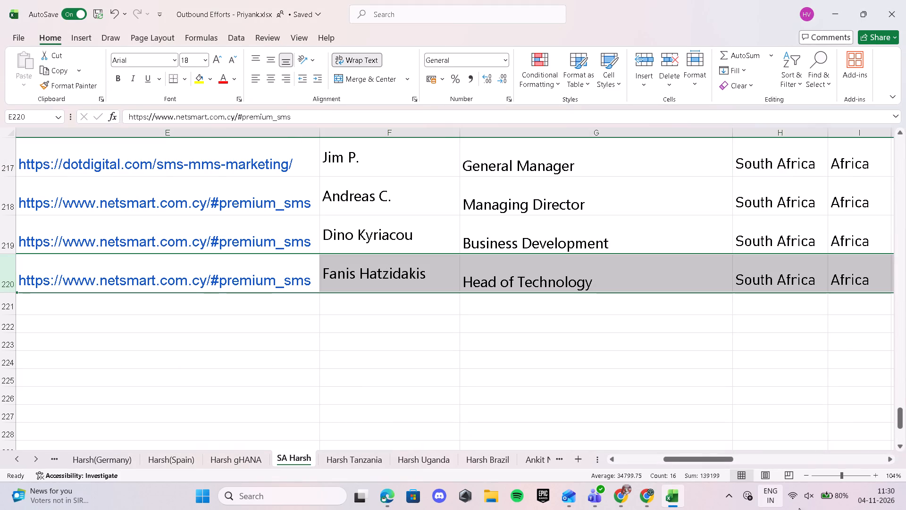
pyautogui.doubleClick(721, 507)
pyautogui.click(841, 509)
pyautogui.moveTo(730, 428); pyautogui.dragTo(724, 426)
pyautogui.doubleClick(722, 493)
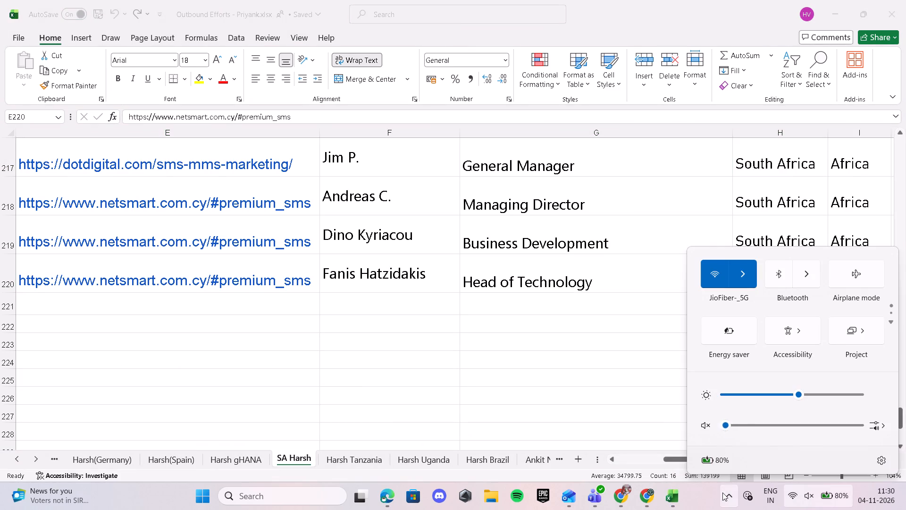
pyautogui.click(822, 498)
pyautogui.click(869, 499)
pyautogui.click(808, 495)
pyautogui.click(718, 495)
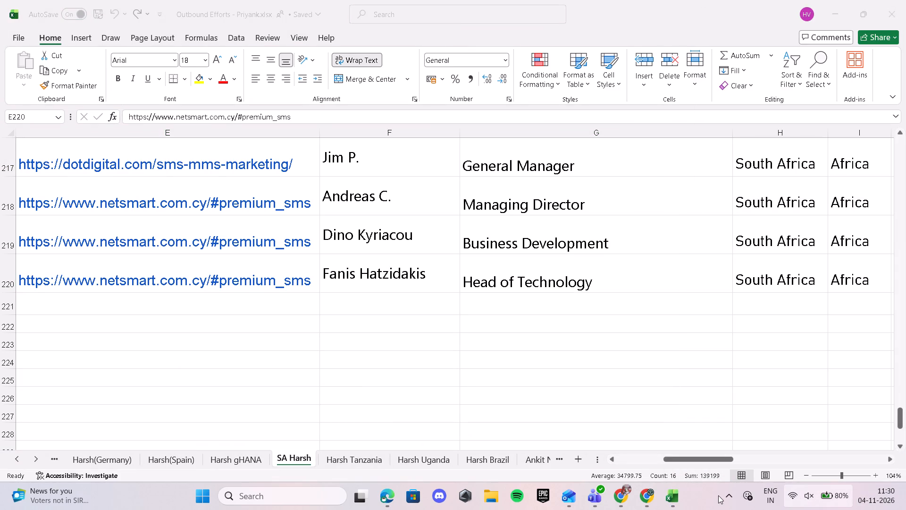
# Switch to the Outbound Efforts workbook in Excel and select job title cell G220 on the SA Harsh sheet.
pyautogui.tripleClick(663, 272)
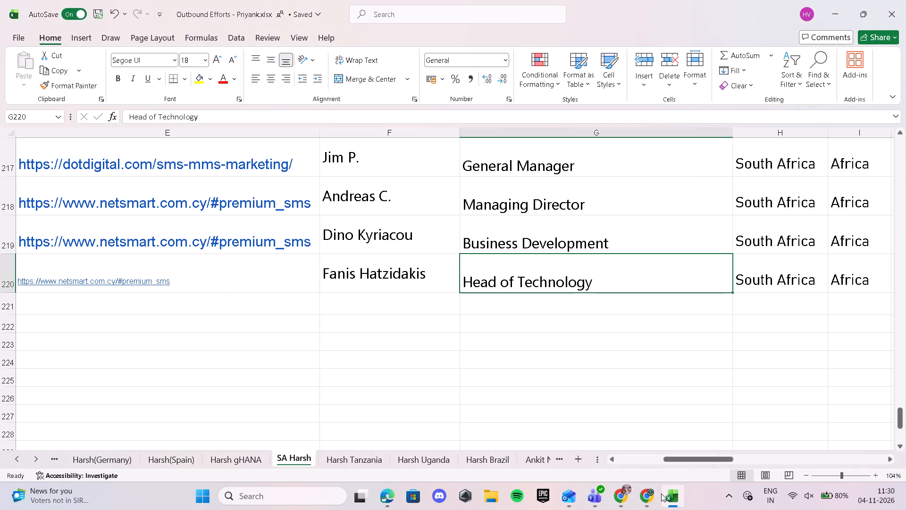
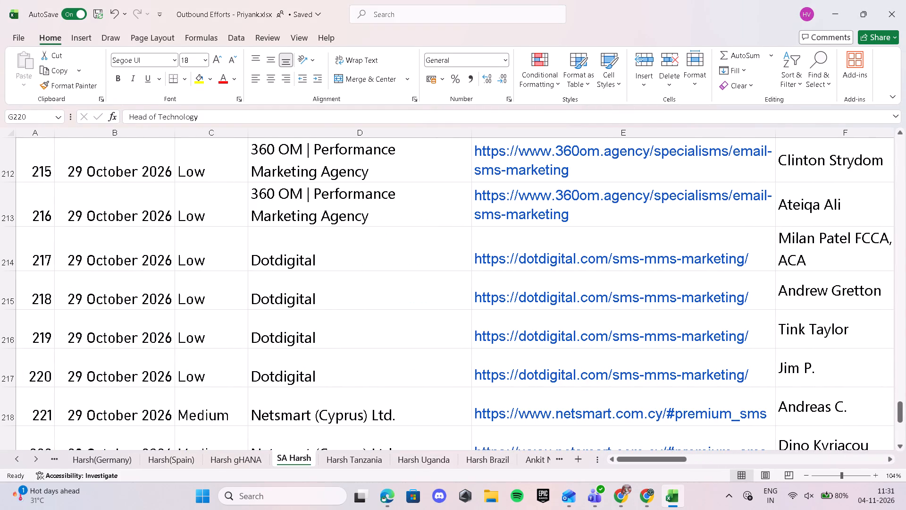
# Review the earlier prospect entries in the SA Harsh sheet, back to the green-highlighted RadMedia rows, and select the Chief Executive Officer's name.
pyautogui.scroll(-4, 413, 335)
pyautogui.scroll(8, 415, 332)
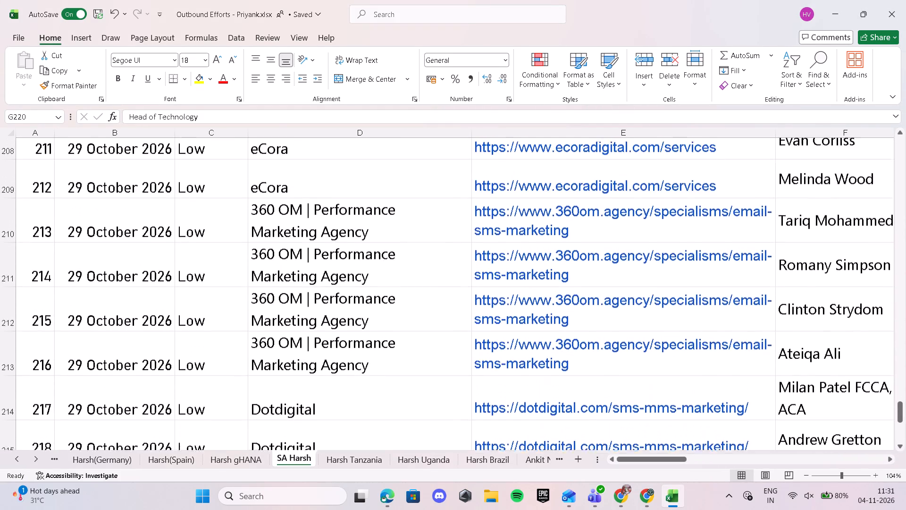
pyautogui.scroll(14, 415, 332)
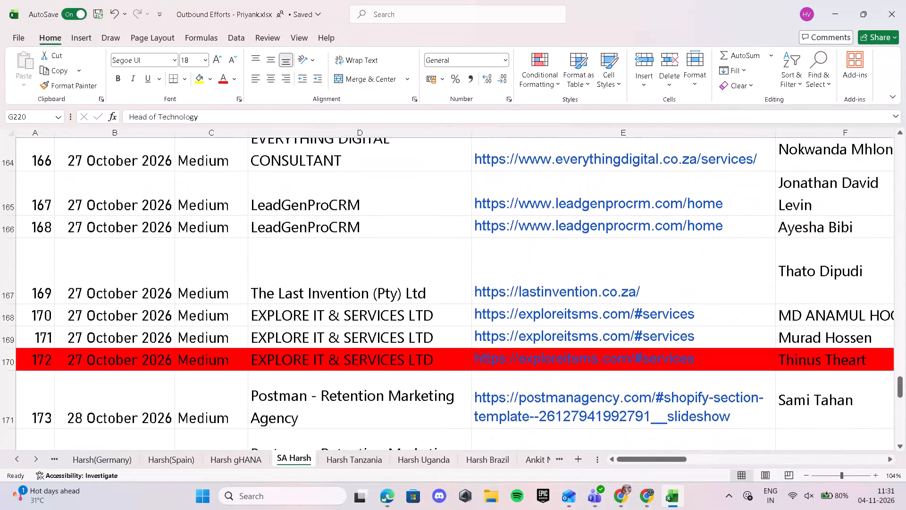
pyautogui.scroll(7, 415, 332)
pyautogui.hscroll(-1, 415, 332)
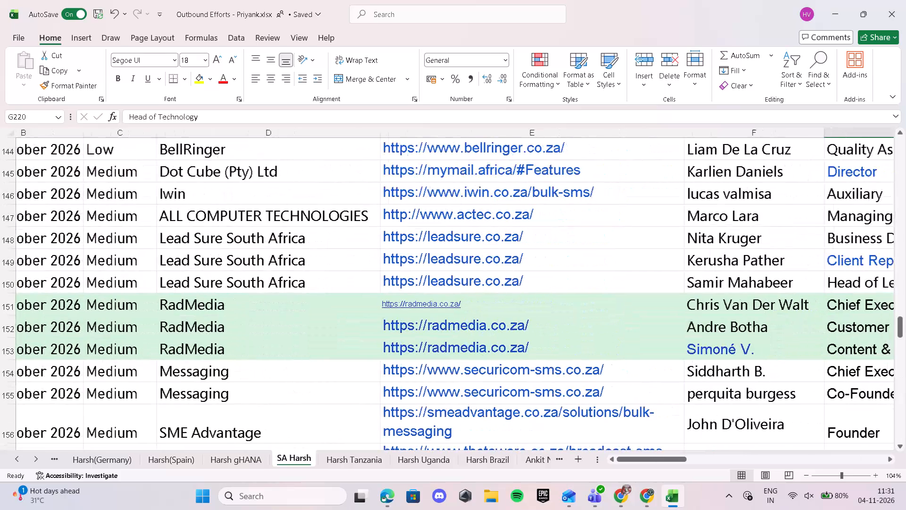
pyautogui.hscroll(-2, 415, 332)
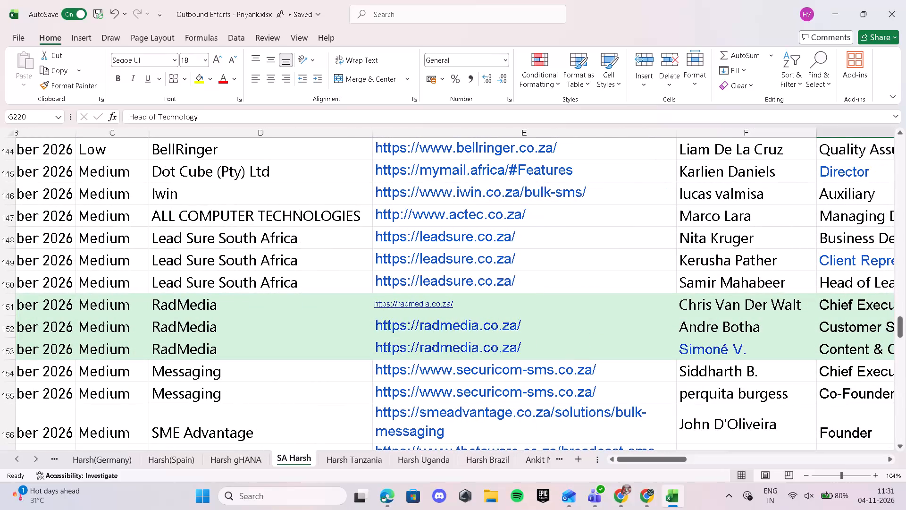
pyautogui.hscroll(-3, 415, 332)
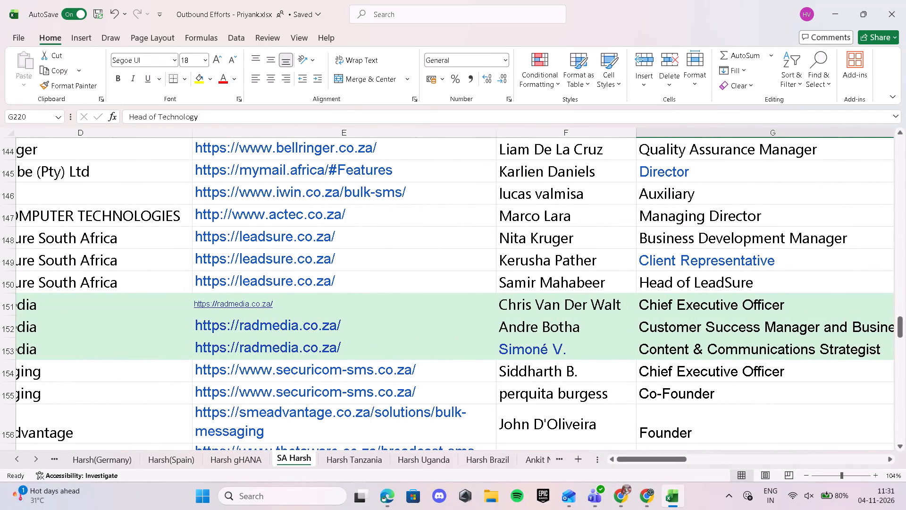
pyautogui.click(589, 313)
pyautogui.hscroll(-1, 662, 348)
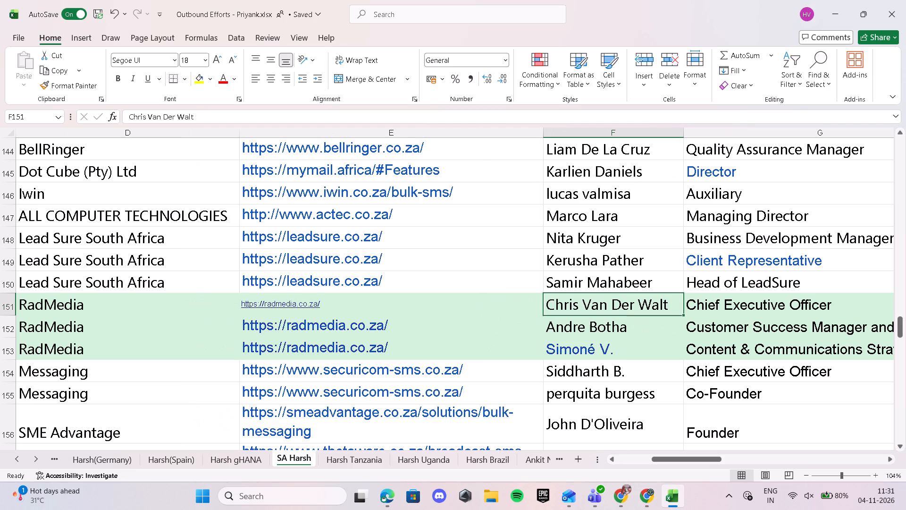
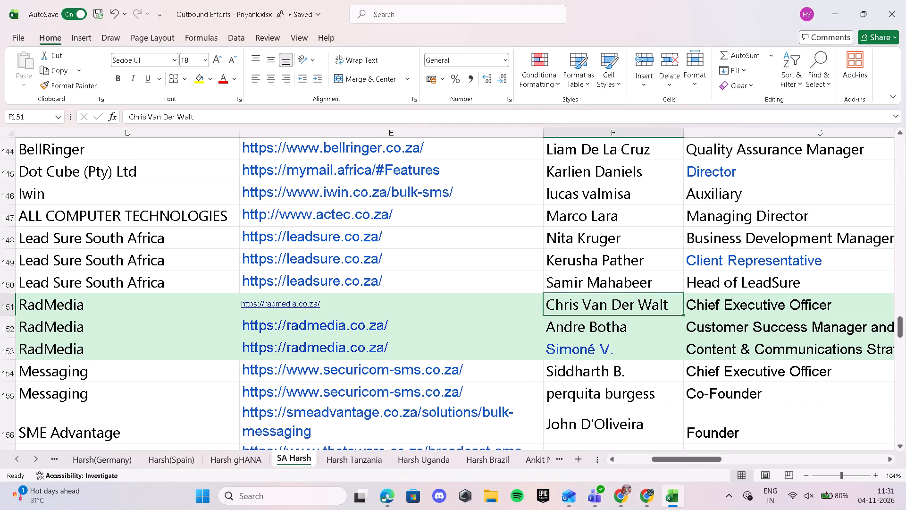
# Review the RadMedia chief executive's entry in row 151 across its company, website, contact, role, region and LinkedIn columns.
pyautogui.click(36, 301)
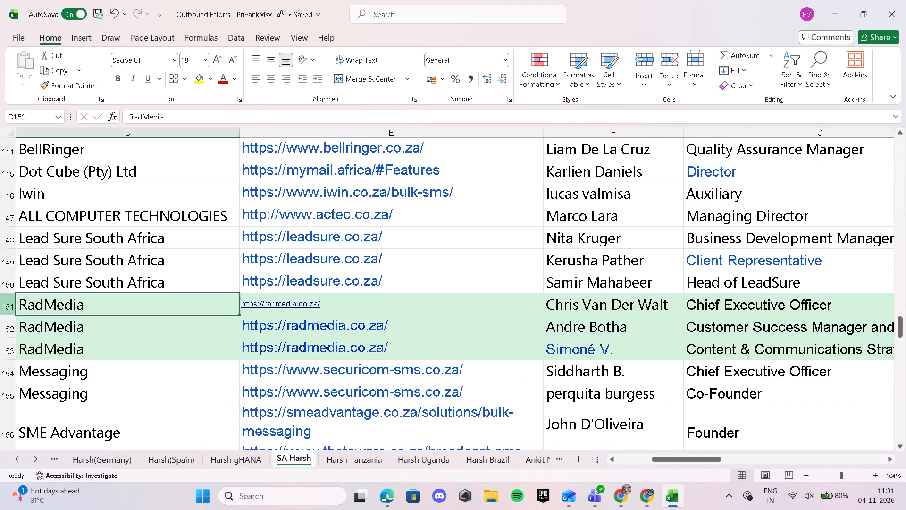
pyautogui.click(0, 304)
pyautogui.moveTo(700, 464); pyautogui.dragTo(678, 464)
pyautogui.moveTo(668, 463); pyautogui.dragTo(653, 462)
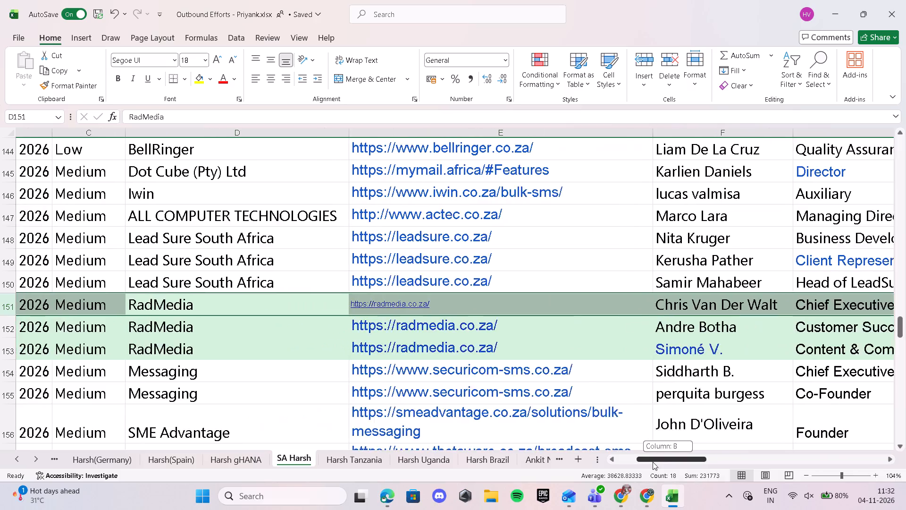
pyautogui.moveTo(653, 462); pyautogui.dragTo(692, 459)
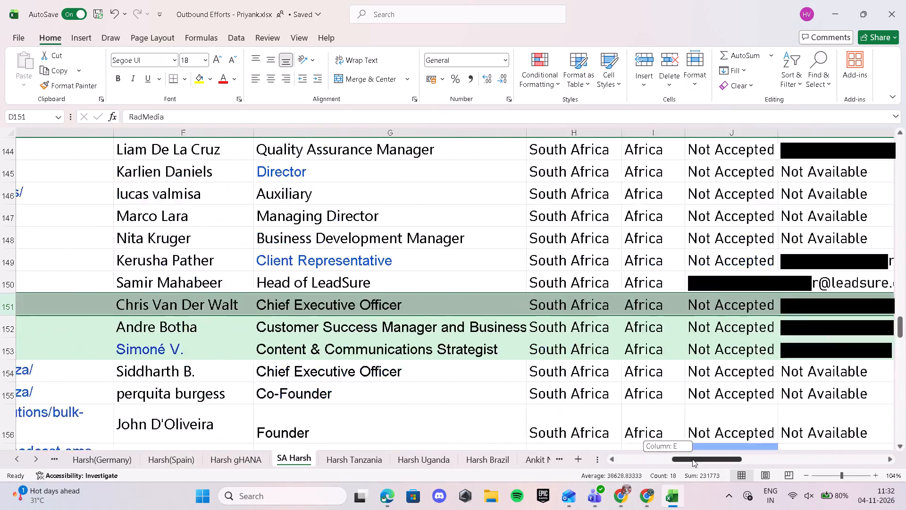
pyautogui.moveTo(692, 459); pyautogui.dragTo(731, 458)
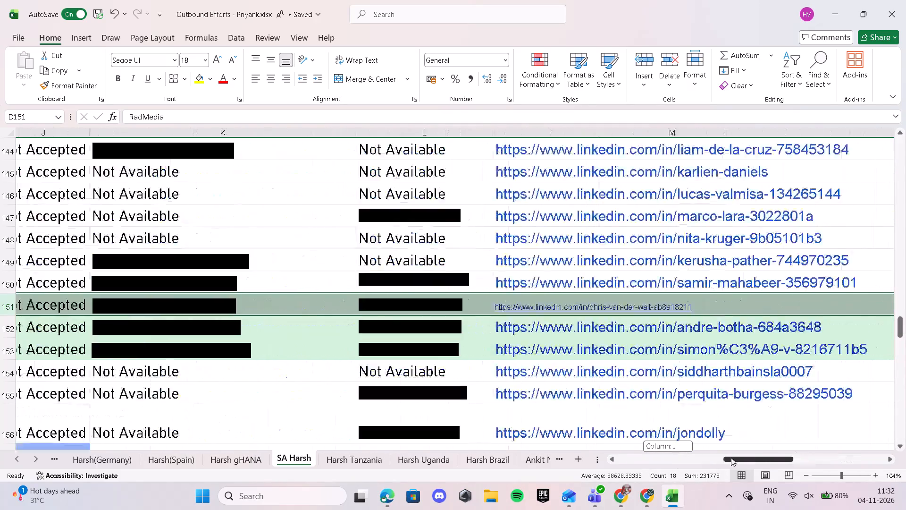
pyautogui.moveTo(731, 458); pyautogui.dragTo(679, 451)
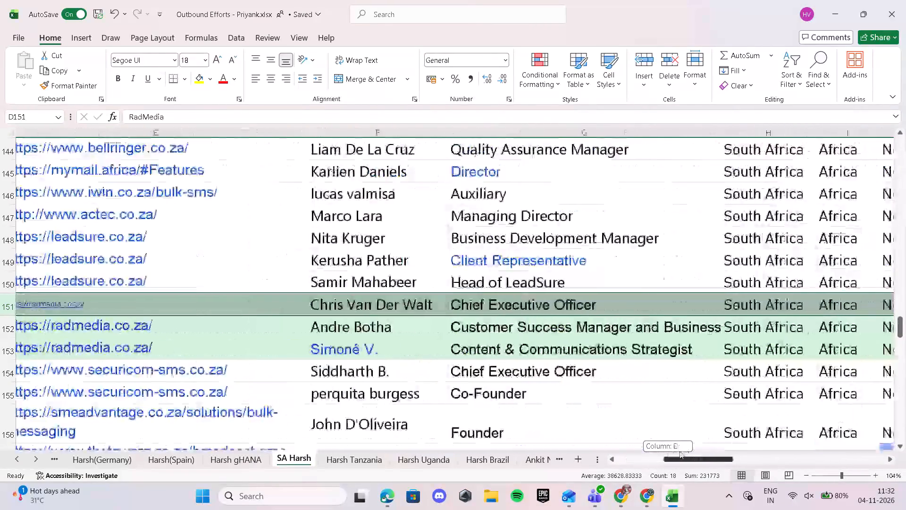
pyautogui.moveTo(679, 451); pyautogui.dragTo(673, 453)
pyautogui.click(712, 309)
pyautogui.click(648, 306)
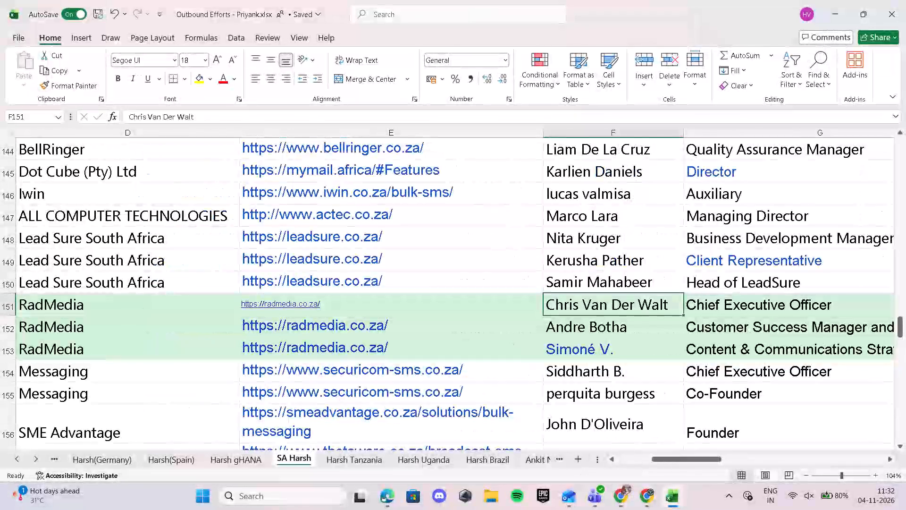
pyautogui.click(548, 303)
# Open the RadMedia website linked in row 151 in Edge and close that browser tab.
pyautogui.click(406, 296)
pyautogui.click(436, 13)
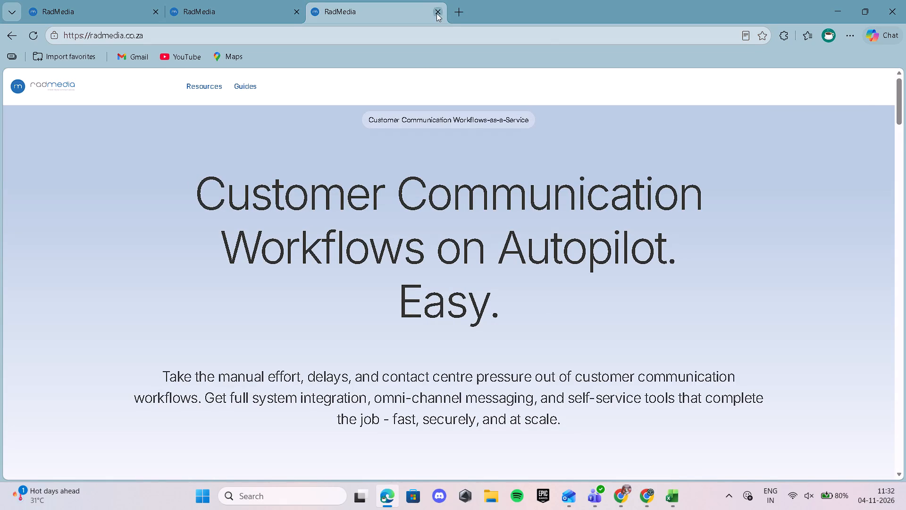
# Close the duplicate RadMedia tabs so that only one RadMedia page stays open.
pyautogui.click(293, 11)
pyautogui.click(131, 0)
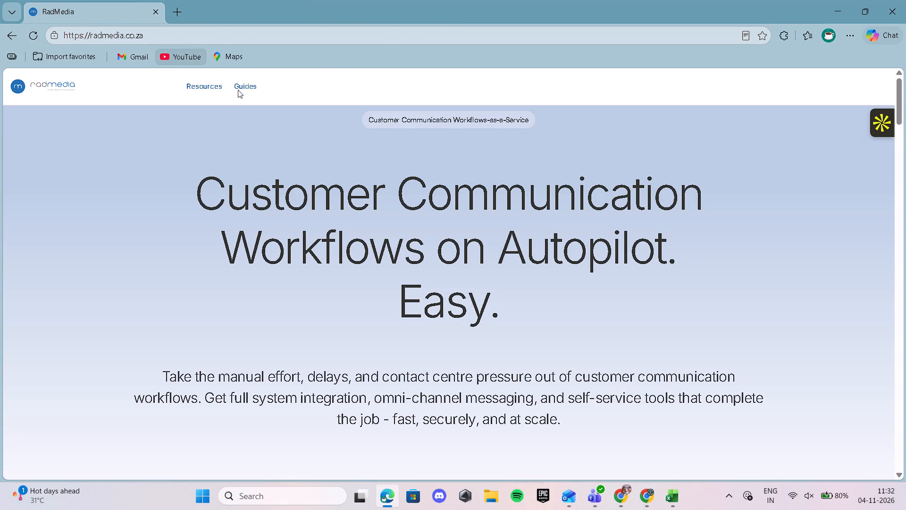
# Examine the RadMedia homepage, from its service description down through the client logos, and return to its start.
pyautogui.scroll(-3, 501, 306)
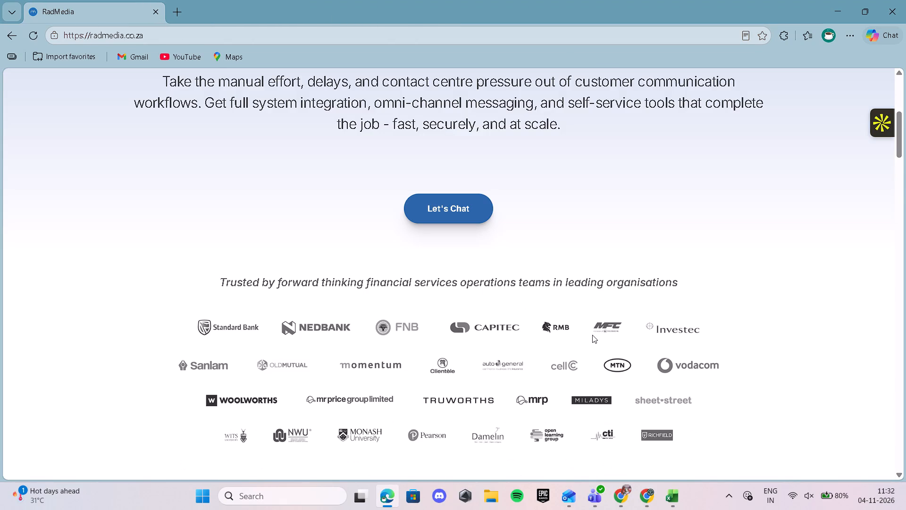
pyautogui.scroll(-3, 593, 332)
pyautogui.scroll(4, 593, 331)
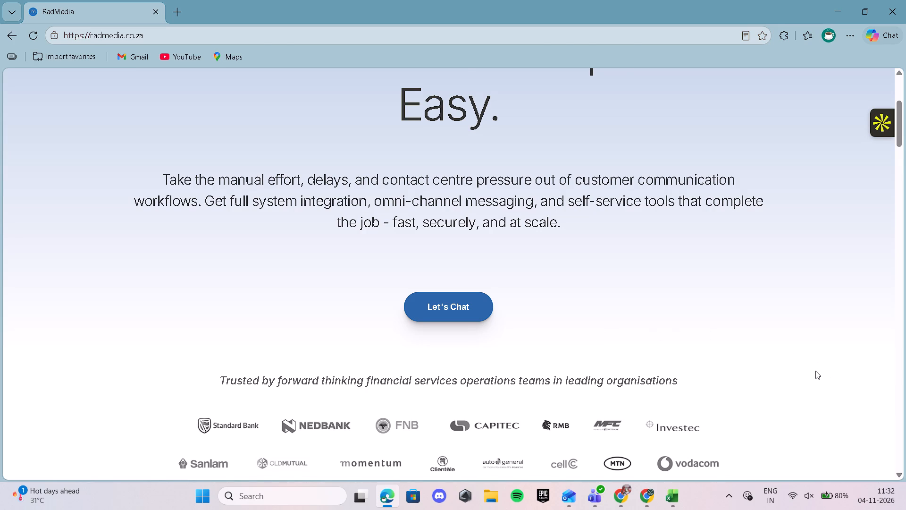
pyautogui.scroll(1, 815, 371)
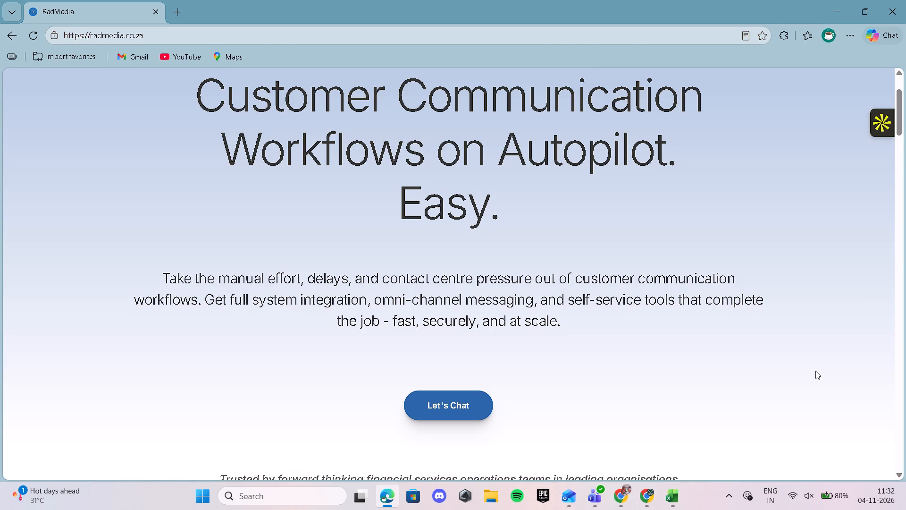
pyautogui.scroll(4, 815, 371)
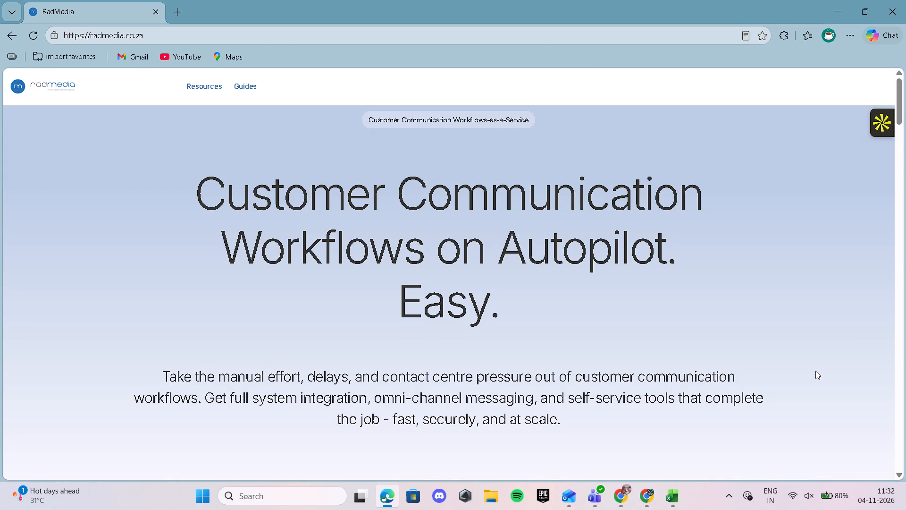
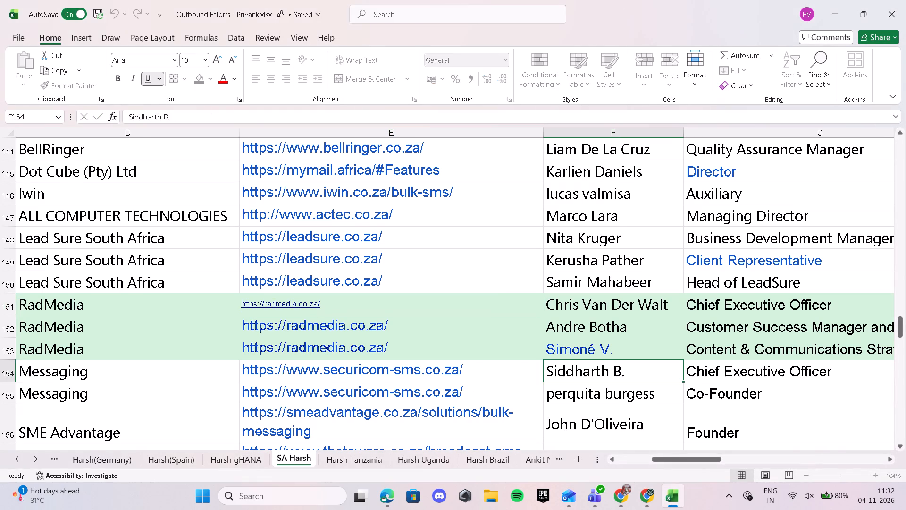
# Examine the prospect rows below RadMedia on the SA Harsh sheet, from Messaging down to the VOX SOLUTIONS and Hicell Telecommunication contacts.
pyautogui.scroll(-1, 614, 374)
pyautogui.click(615, 374)
pyautogui.scroll(-1, 615, 374)
pyautogui.click(615, 374)
pyautogui.scroll(-1, 615, 374)
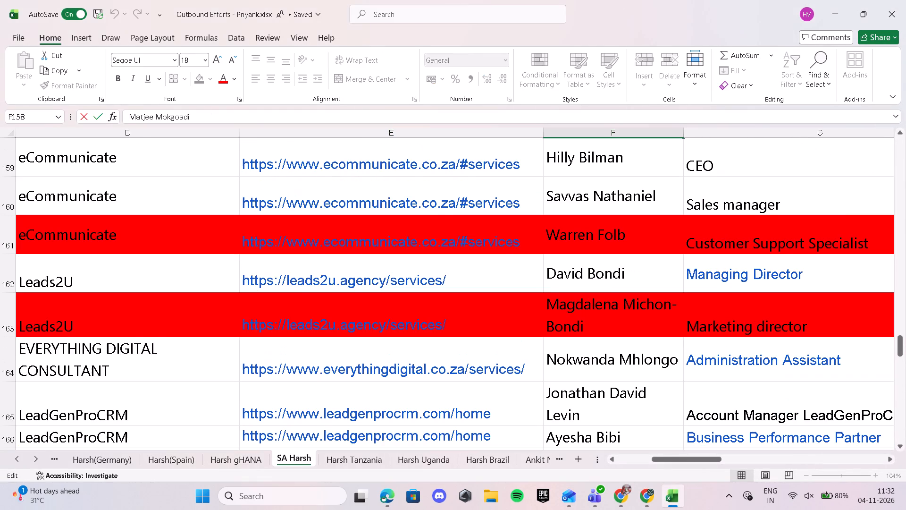
pyautogui.click(615, 374)
pyautogui.scroll(-1, 615, 374)
pyautogui.click(621, 399)
pyautogui.scroll(-2, 621, 399)
# Show the hidden background app icons in the Windows notification area.
pyautogui.click(726, 494)
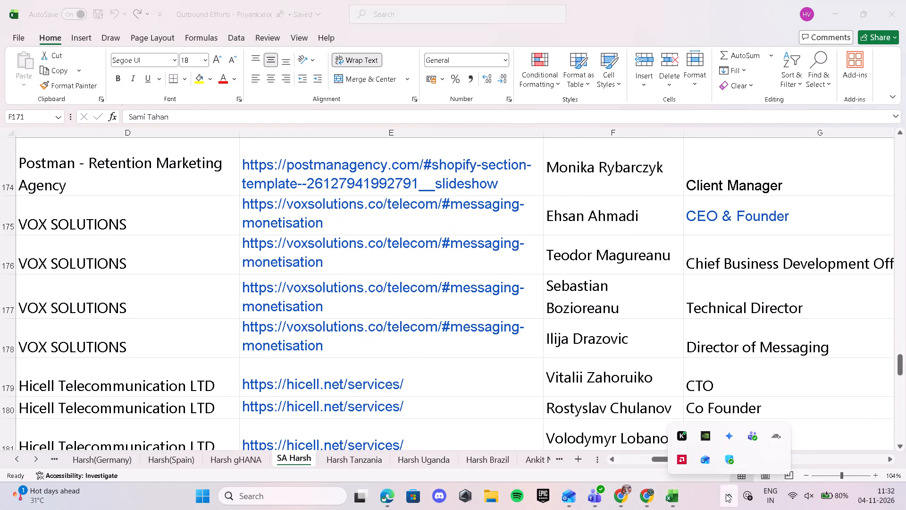
# Switch to the Mobizon site in Chrome, open its SMS marketing page, and translate the page into English.
pyautogui.click(726, 494)
pyautogui.click(646, 500)
pyautogui.click(669, 501)
pyautogui.click(654, 500)
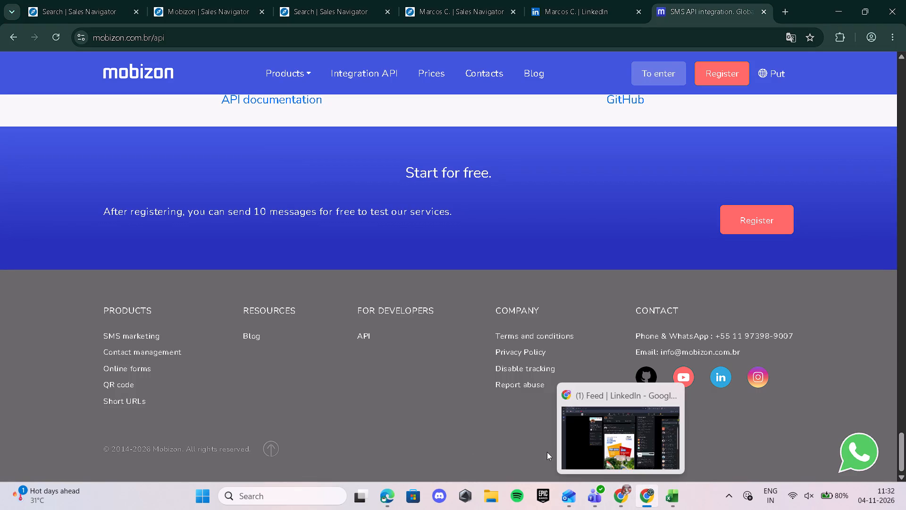
pyautogui.moveTo(215, 402); pyautogui.dragTo(211, 397)
pyautogui.click(281, 392)
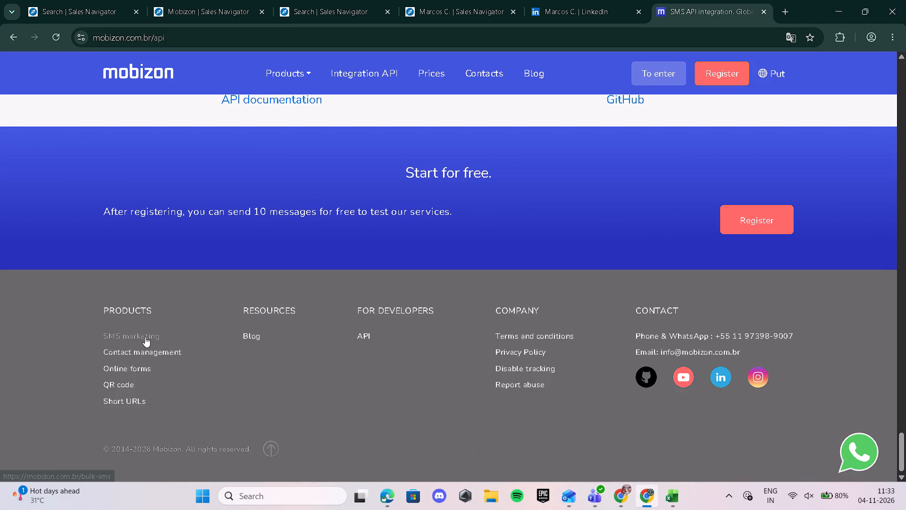
pyautogui.click(145, 337)
pyautogui.click(466, 1)
pyautogui.click(566, 0)
pyautogui.click(666, 0)
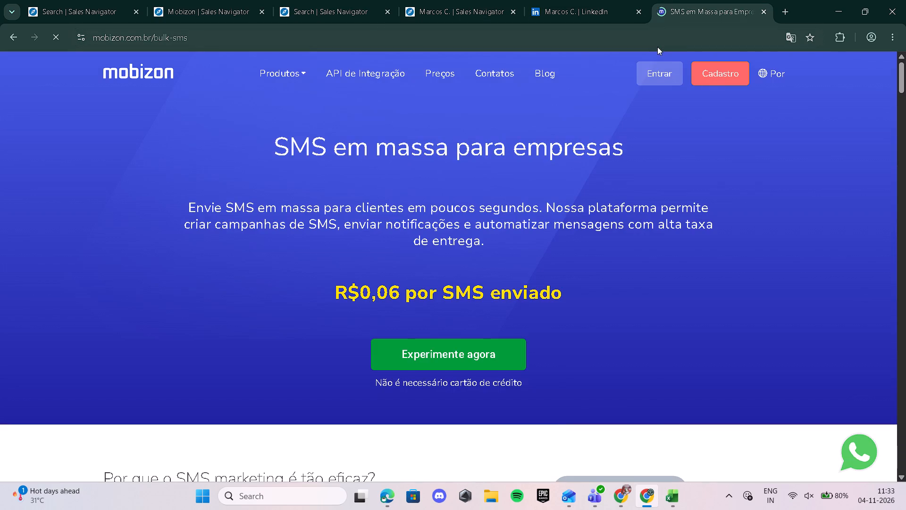
pyautogui.rightClick(641, 107)
pyautogui.click(780, 315)
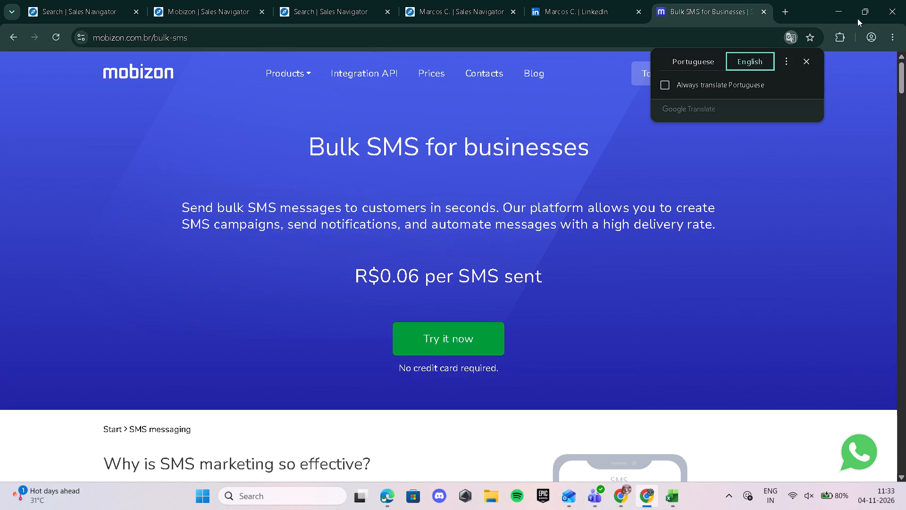
pyautogui.click(807, 65)
# Review the open Sales Navigator search and Mobizon pages and the Customer Support Leader's Sales Navigator and LinkedIn profiles.
pyautogui.click(576, 0)
pyautogui.click(483, 0)
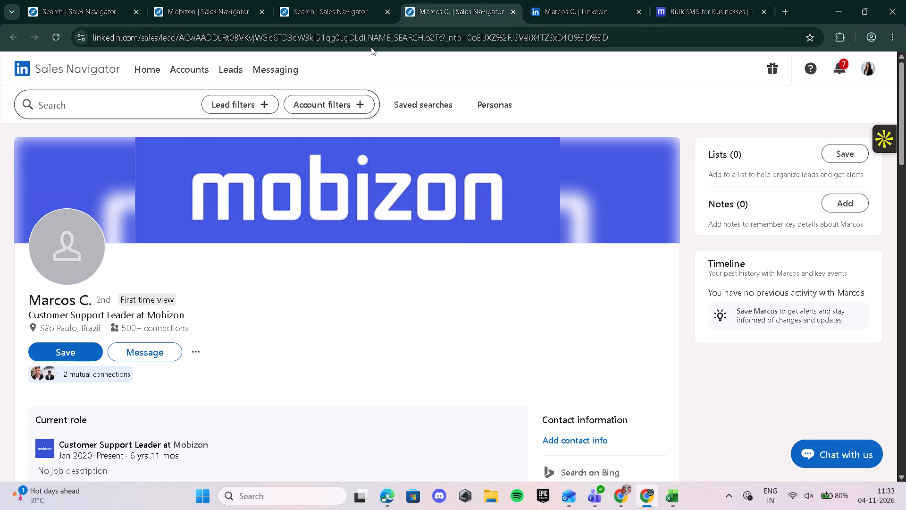
pyautogui.click(110, 0)
pyautogui.click(211, 0)
pyautogui.click(355, 0)
pyautogui.click(479, 0)
pyautogui.click(580, 0)
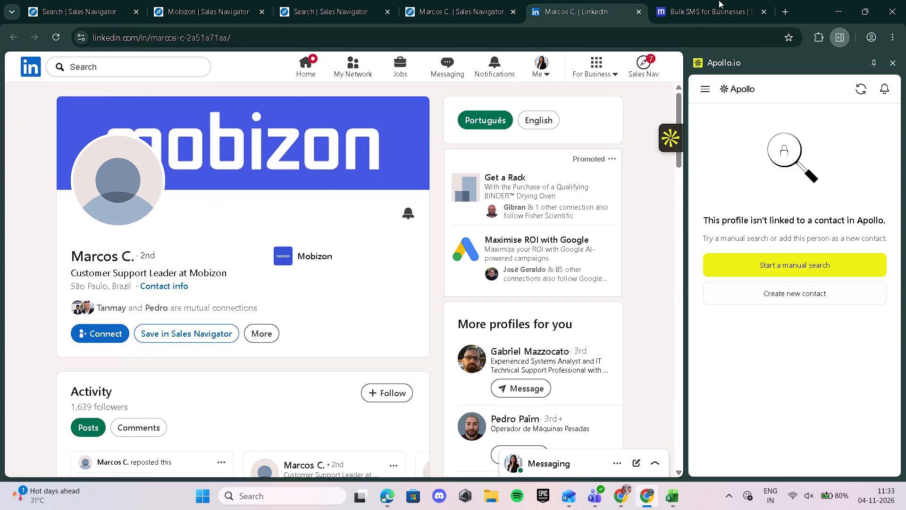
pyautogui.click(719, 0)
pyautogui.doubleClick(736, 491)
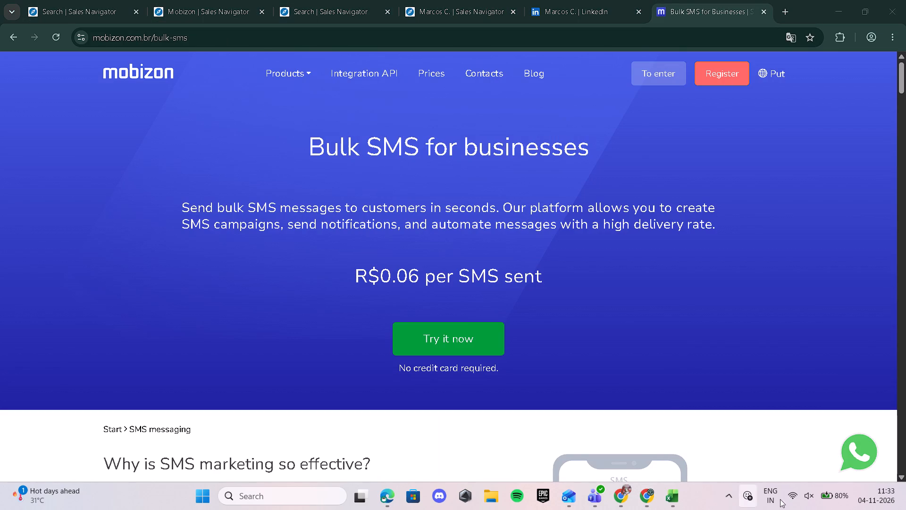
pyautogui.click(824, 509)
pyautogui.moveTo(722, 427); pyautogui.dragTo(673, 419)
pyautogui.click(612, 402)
# Go back through the open profile, Mobizon and search pages to the Sales Navigator account search for sms companies in Brazil.
pyautogui.click(614, 0)
pyautogui.click(472, 0)
pyautogui.click(352, 0)
pyautogui.click(245, 0)
pyautogui.click(121, 0)
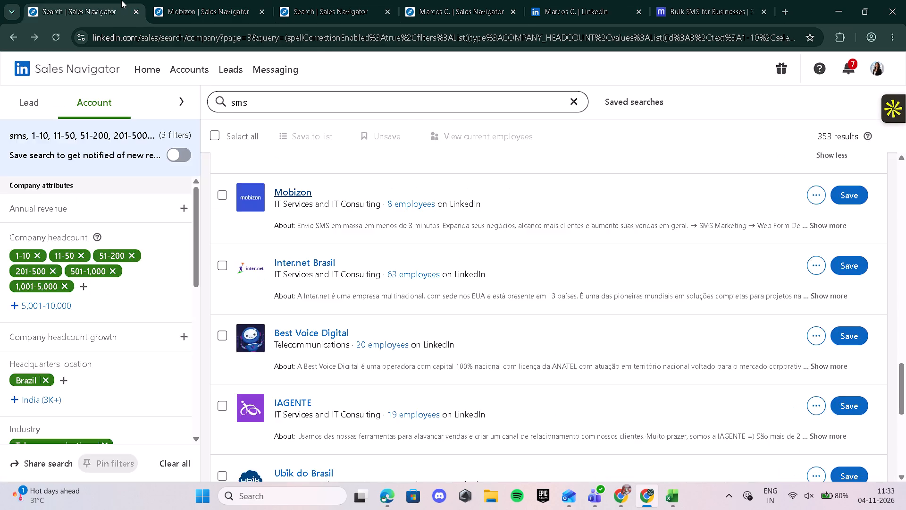
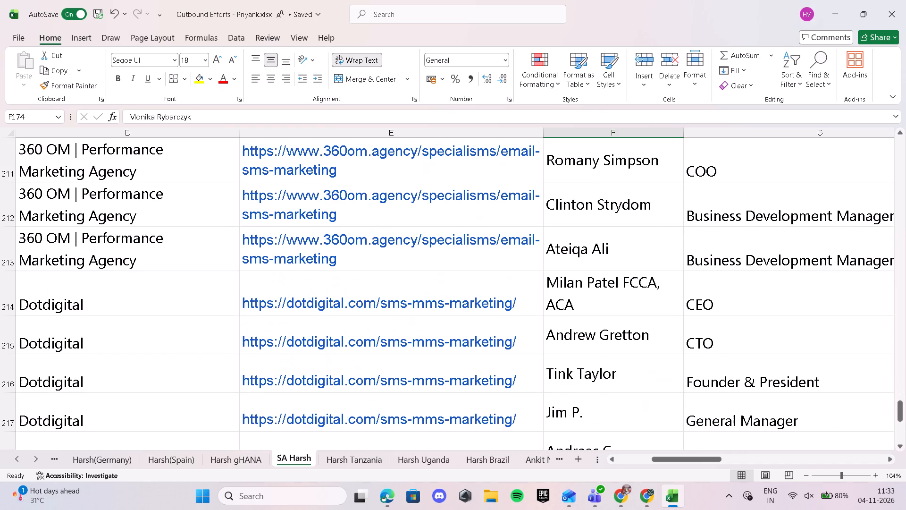
# Go to the last Netsmart (Cyprus) Ltd. row on SA Harsh and open the available actions for its website link cell.
pyautogui.scroll(-1, 618, 352)
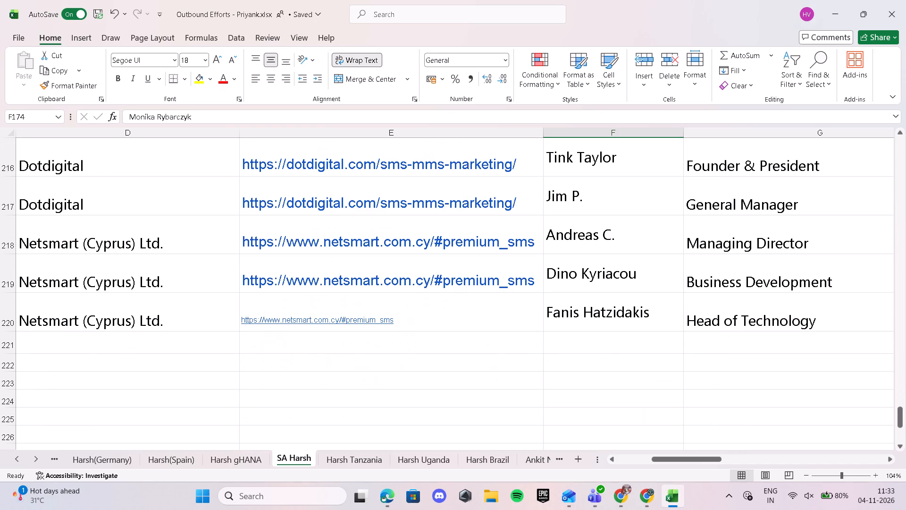
pyautogui.scroll(-2, 618, 352)
pyautogui.scroll(2, 618, 352)
pyautogui.click(189, 310)
pyautogui.rightClick(470, 299)
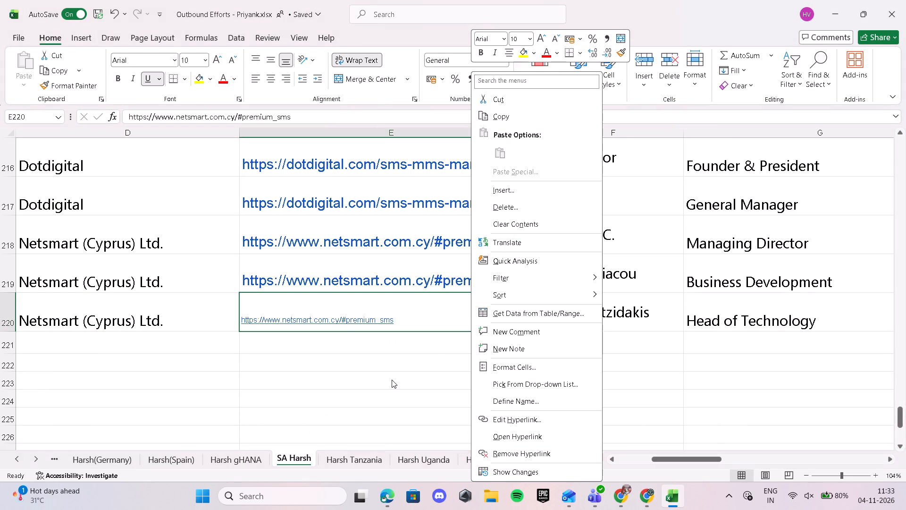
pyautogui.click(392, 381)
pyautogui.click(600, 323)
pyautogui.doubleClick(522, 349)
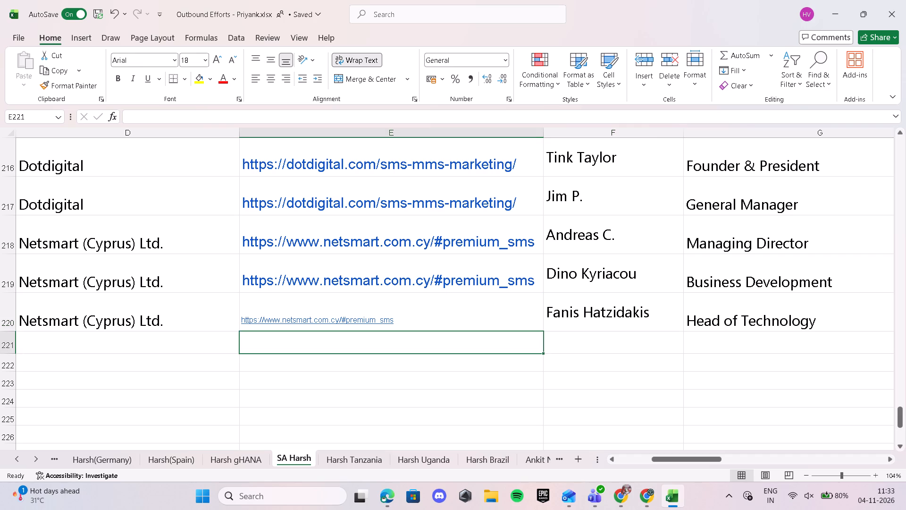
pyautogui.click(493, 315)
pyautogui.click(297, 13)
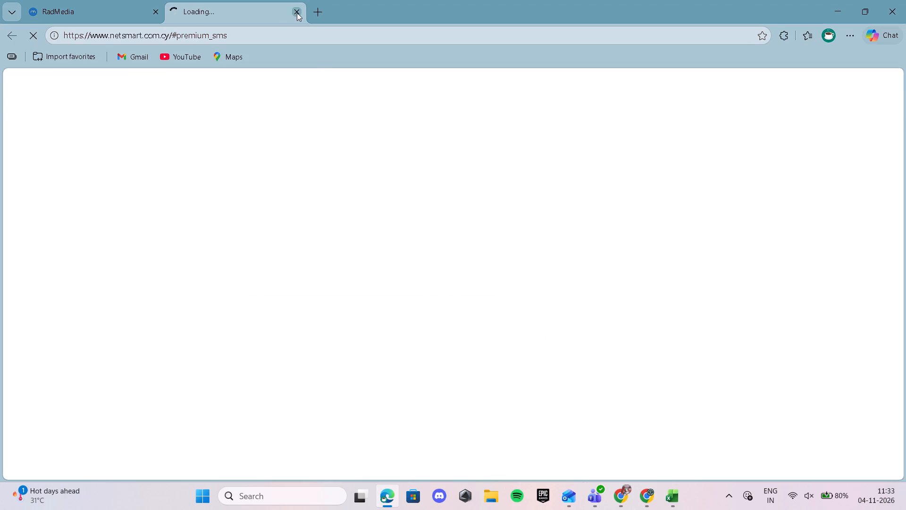
# Close the remaining RadMedia page in Edge.
pyautogui.click(157, 13)
# In the Outbound Efforts workbook, review the SA Harsh prospect rows from the first empty row back up to the RadMedia entries, starting at column A.
pyautogui.click(625, 342)
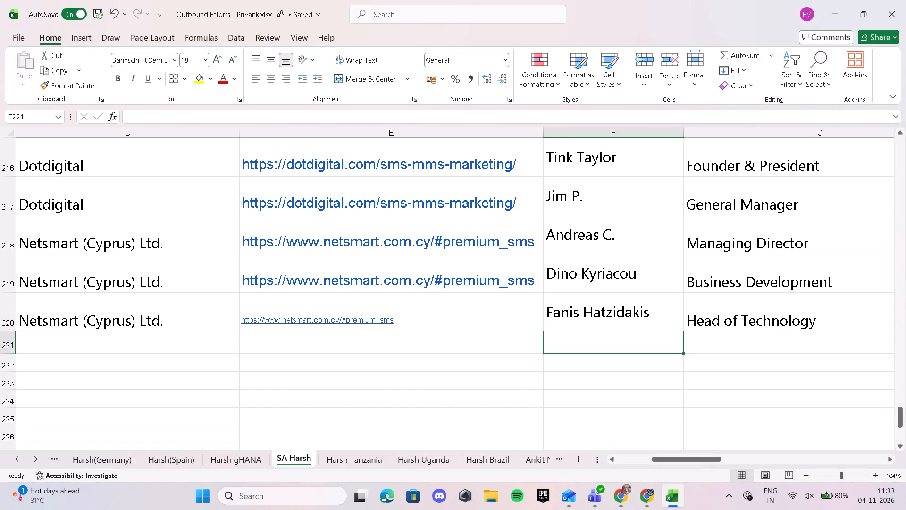
pyautogui.click(0, 343)
pyautogui.moveTo(672, 466); pyautogui.dragTo(638, 466)
pyautogui.moveTo(671, 464); pyautogui.dragTo(522, 458)
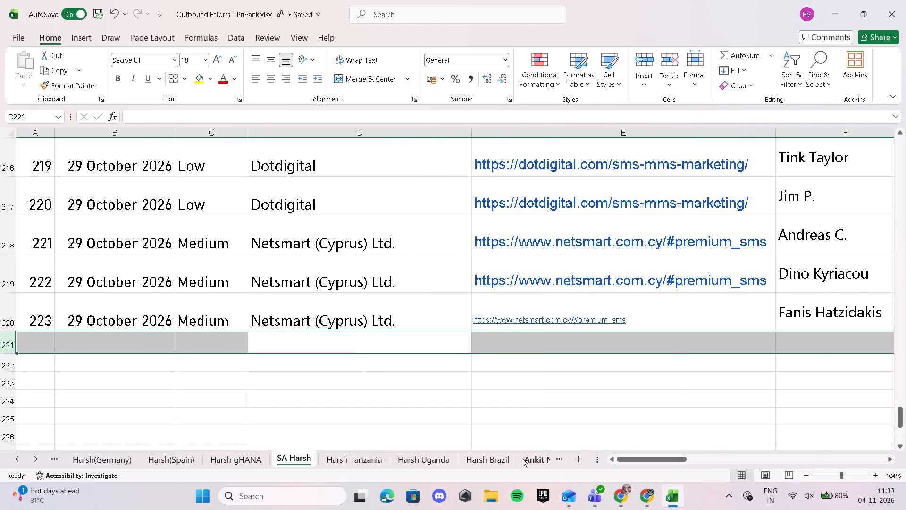
pyautogui.scroll(1, 566, 435)
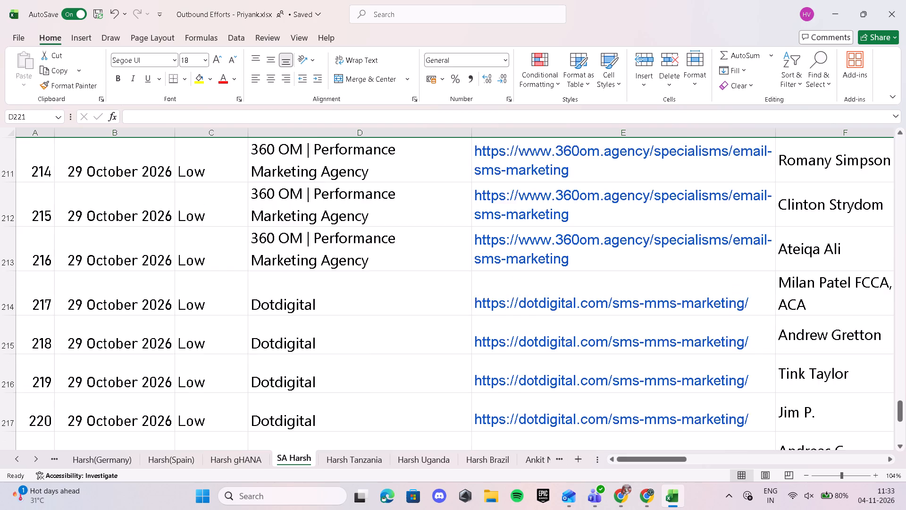
pyautogui.scroll(12, 566, 435)
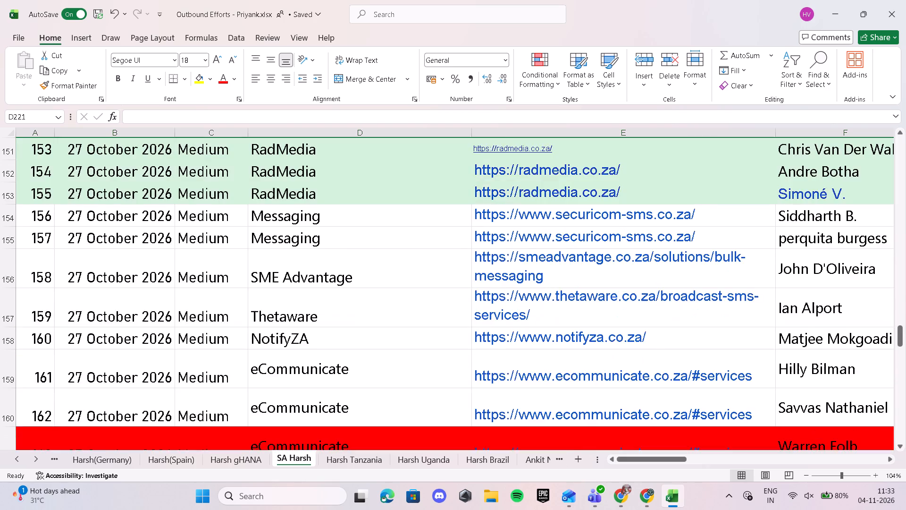
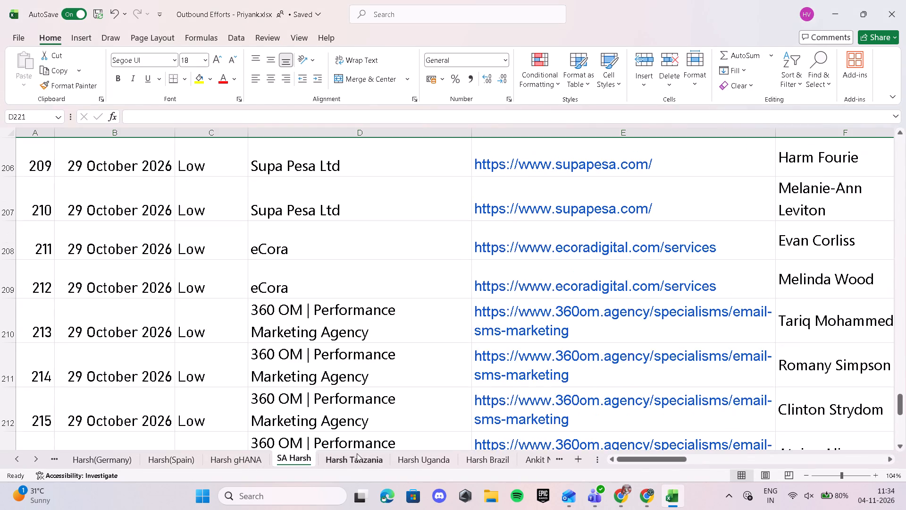
# Examine the SA Harsh prospect list in the Outbound Efforts workbook, from its last Netsmart entries back up to the RadMedia rows.
pyautogui.scroll(-1, 357, 453)
pyautogui.click(432, 455)
pyautogui.click(292, 458)
pyautogui.scroll(-3, 454, 338)
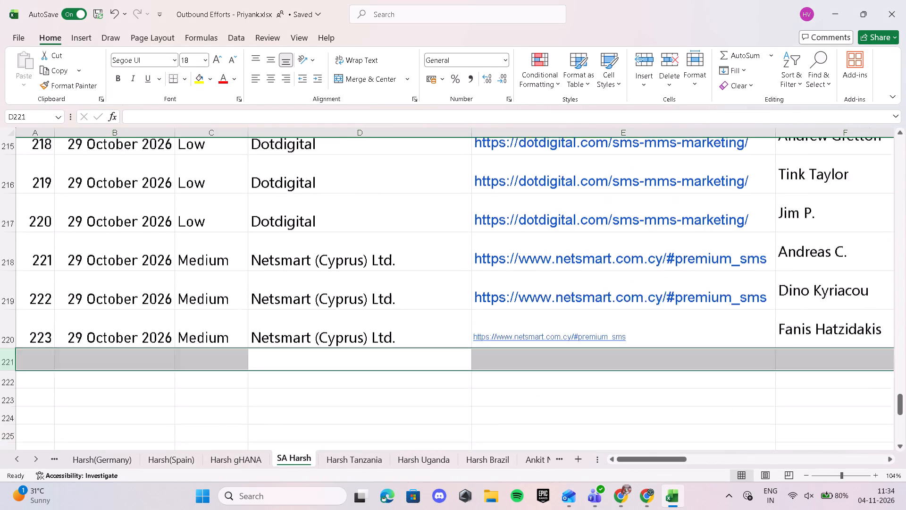
pyautogui.scroll(-3, 454, 338)
pyautogui.scroll(17, 454, 338)
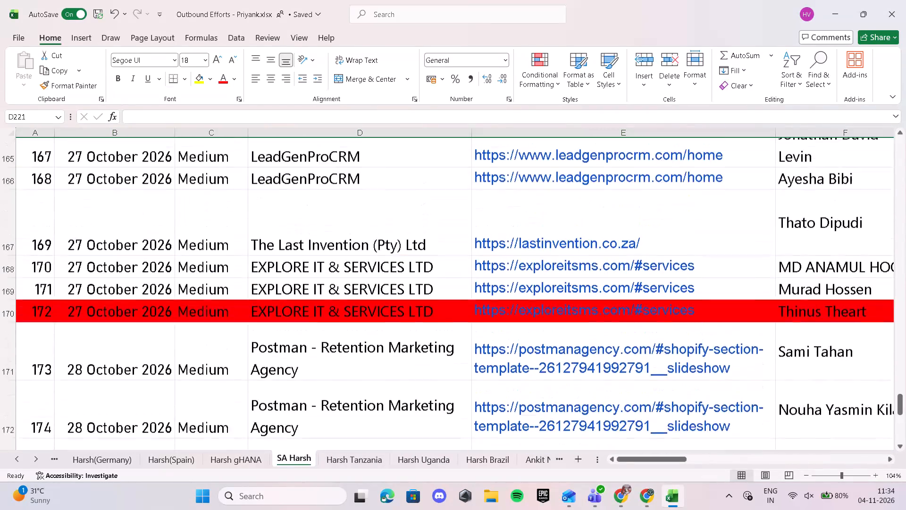
pyautogui.scroll(1, 454, 338)
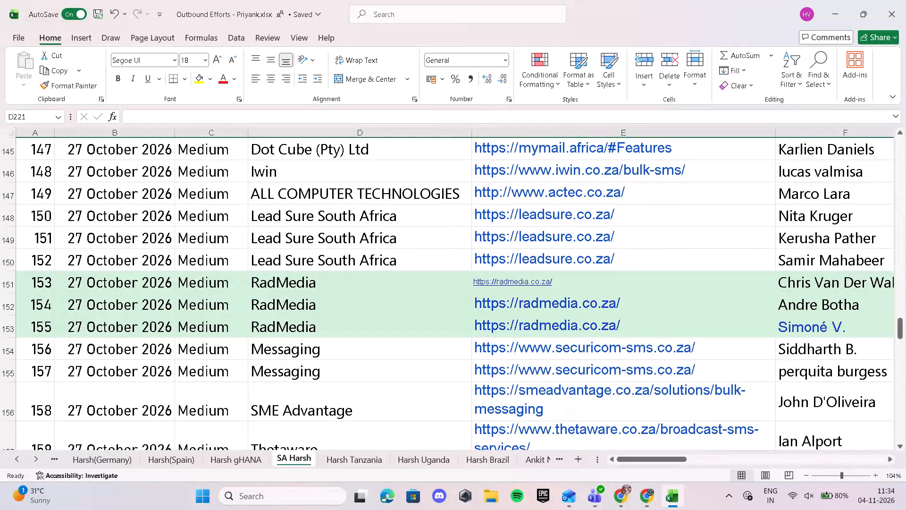
# Examine the SA Harsh contact rows from the RadMedia entries down to the Clickatell and Squire Technologies entries.
pyautogui.click(810, 280)
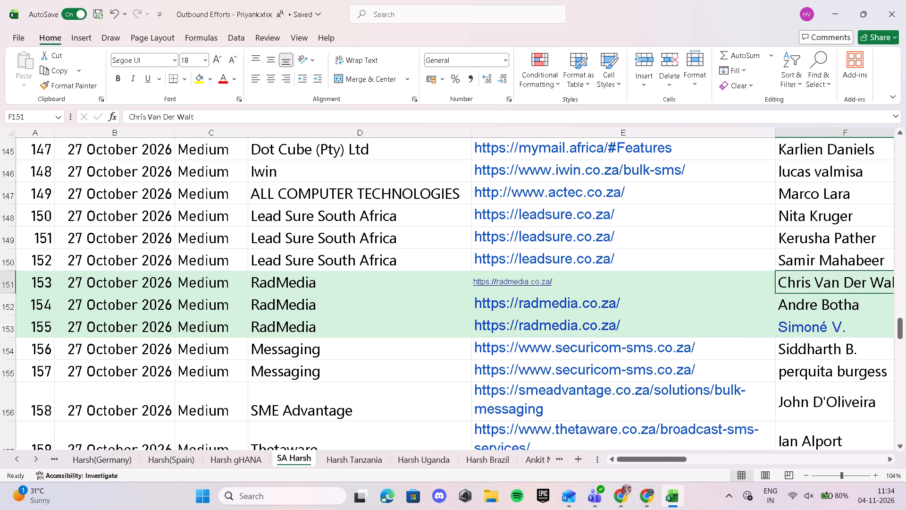
pyautogui.rightClick(594, 275)
pyautogui.click(753, 229)
pyautogui.scroll(-3, 715, 276)
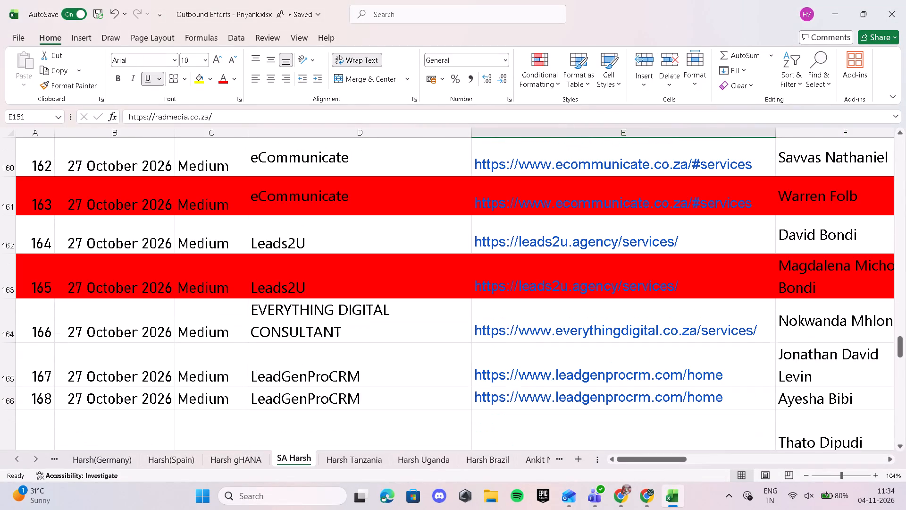
pyautogui.scroll(-5, 715, 277)
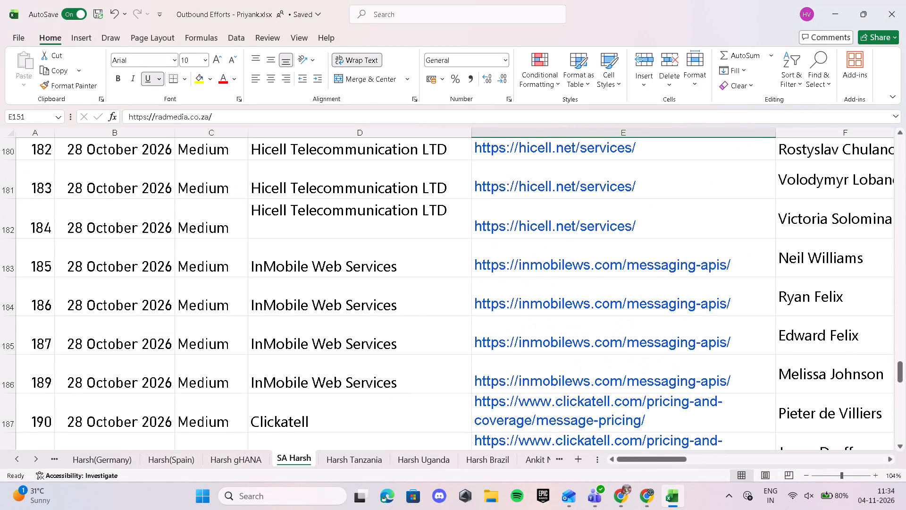
pyautogui.hscroll(-1, 715, 277)
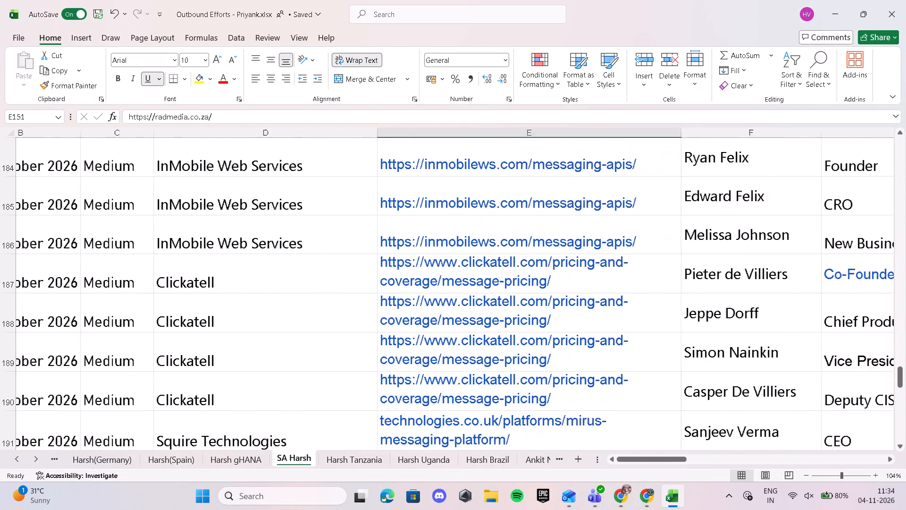
pyautogui.hscroll(-1, 715, 277)
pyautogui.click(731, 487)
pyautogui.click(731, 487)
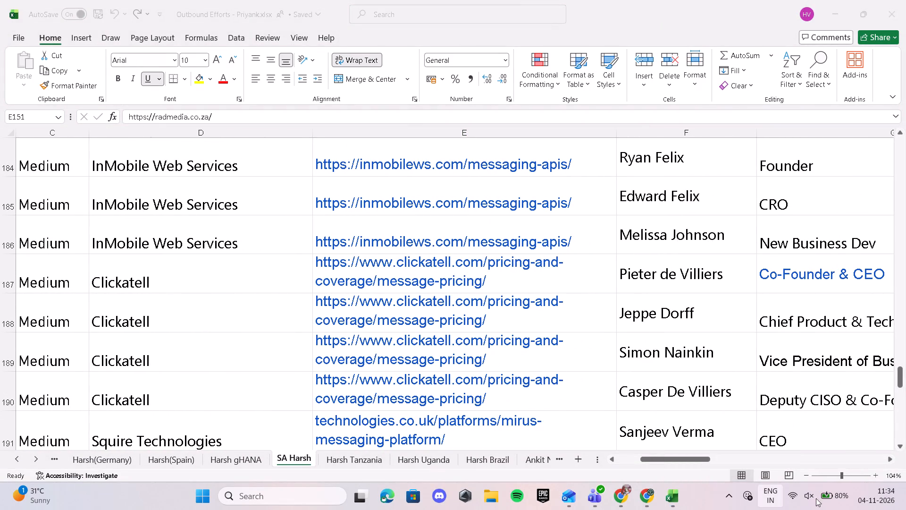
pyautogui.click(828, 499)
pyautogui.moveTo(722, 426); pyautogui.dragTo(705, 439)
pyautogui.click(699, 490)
# Examine the remaining SA Harsh contacts down to the last Netsmart (Cyprus) Ltd. entry and select its whole row.
pyautogui.scroll(-5, 574, 258)
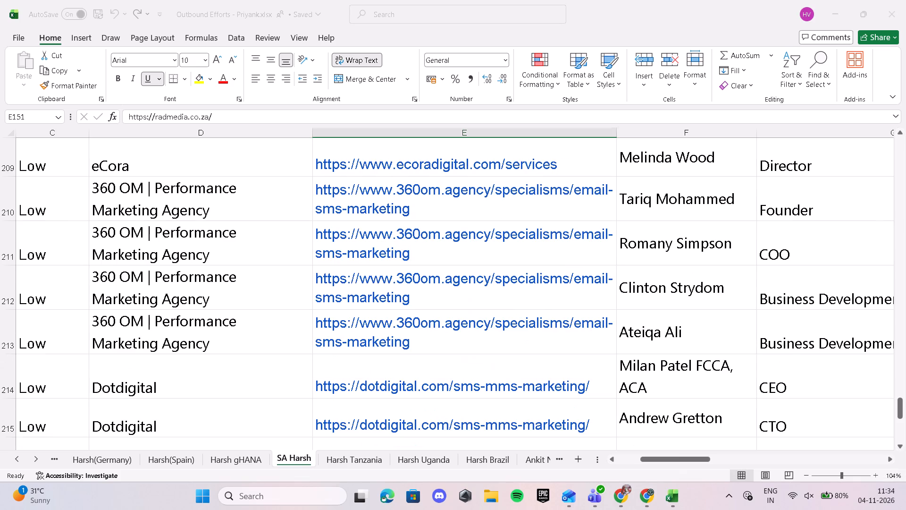
pyautogui.doubleClick(688, 333)
pyautogui.scroll(-14, 688, 331)
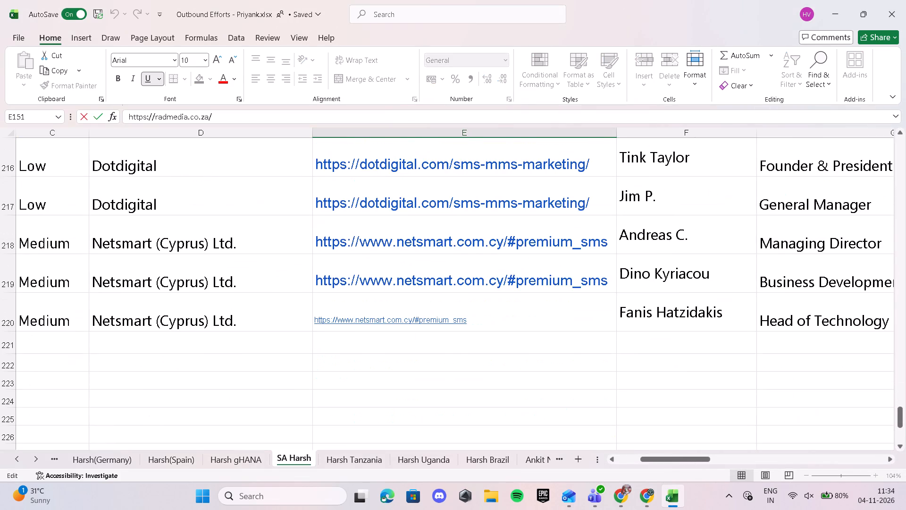
pyautogui.scroll(3, 690, 326)
pyautogui.scroll(-2, 690, 326)
pyautogui.click(694, 310)
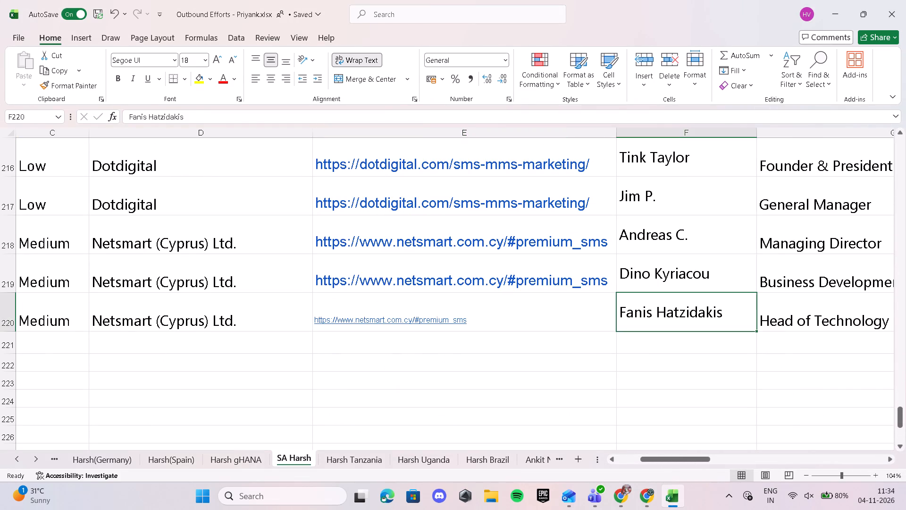
pyautogui.click(2, 303)
pyautogui.hscroll(2, 471, 286)
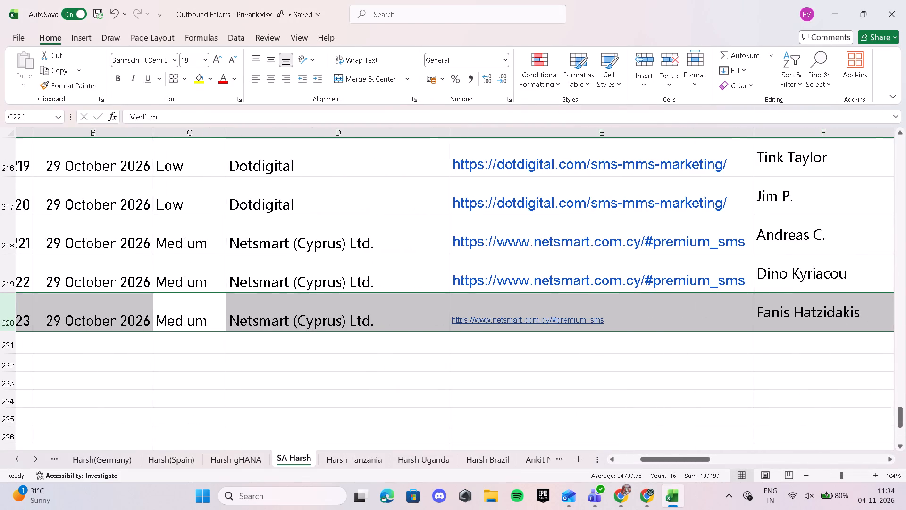
# Look back through the earlier SA Harsh entries, from 360 OM up to Squire Technologies and Clickatell.
pyautogui.scroll(6, 471, 285)
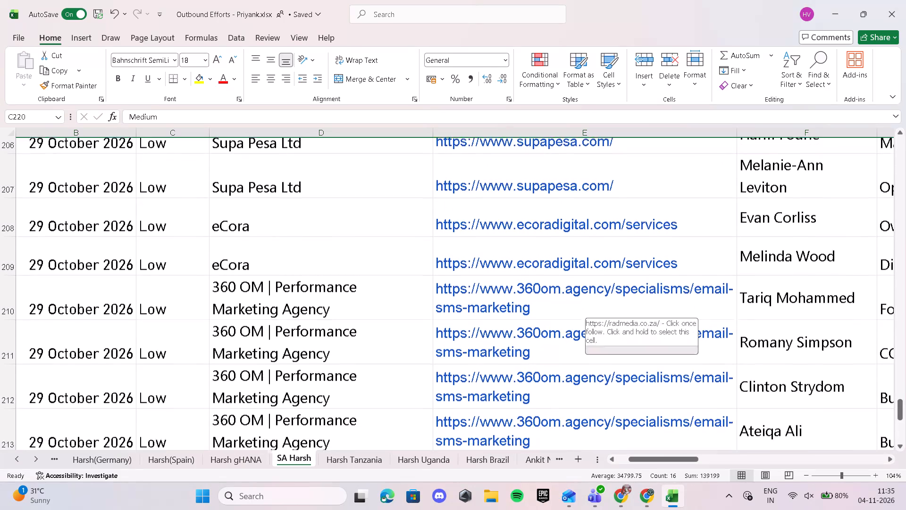
pyautogui.scroll(2, 471, 285)
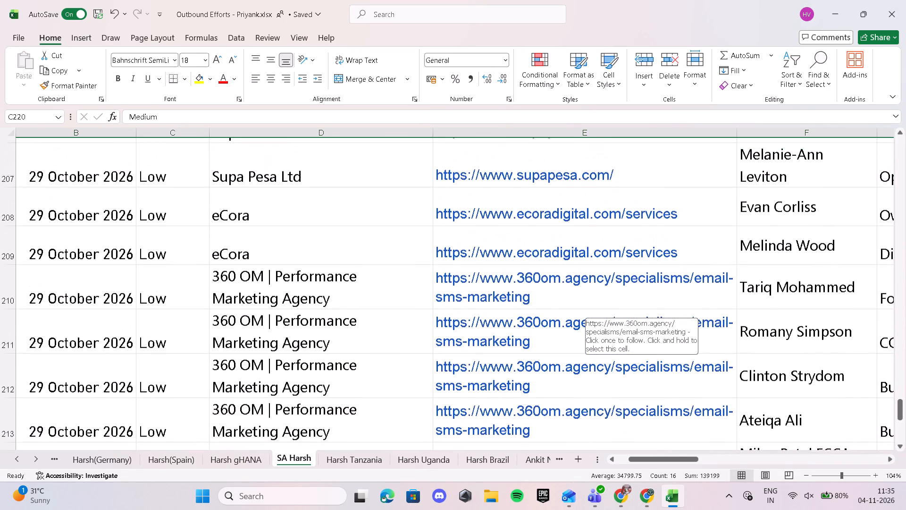
pyautogui.scroll(1, 472, 284)
pyautogui.scroll(-2, 335, 325)
pyautogui.scroll(7, 335, 325)
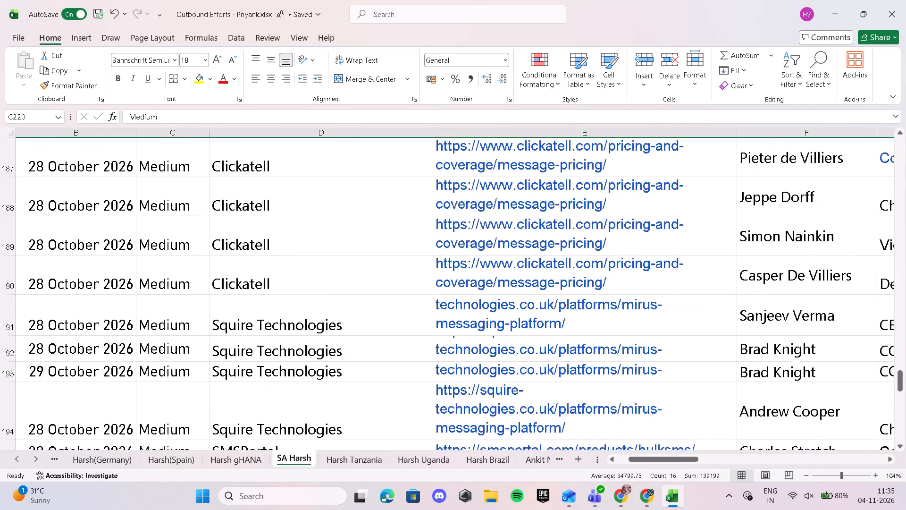
# Examine the SA Harsh rows from BellRinger through Iwin and RadMedia to Messaging, including company websites, contacts, job titles and acceptance status.
pyautogui.scroll(6, 335, 325)
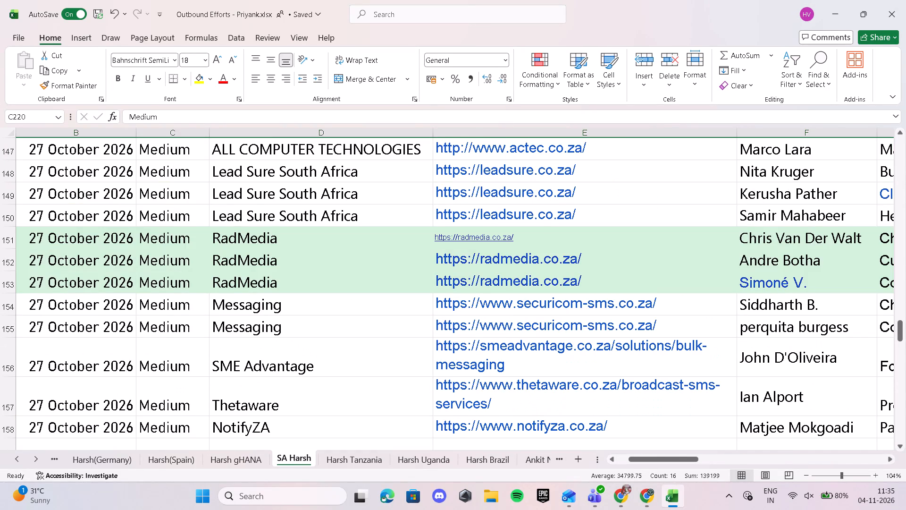
pyautogui.scroll(1, 335, 324)
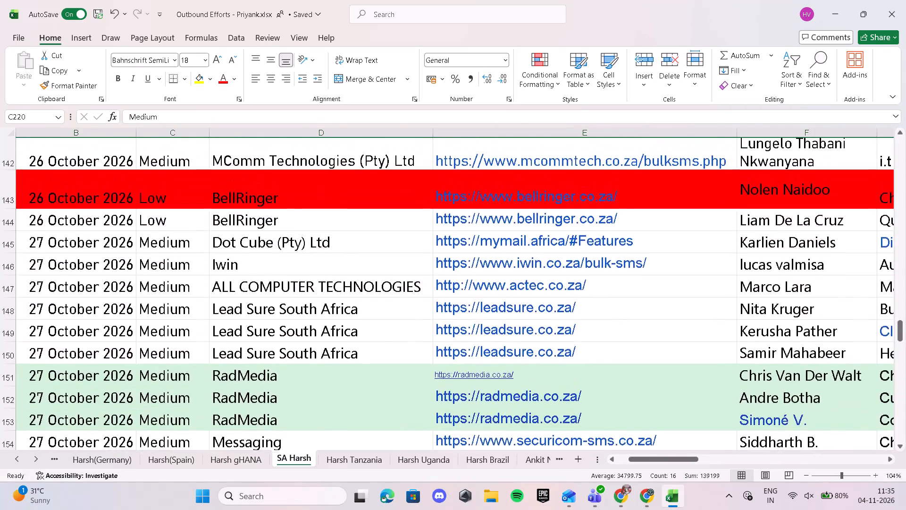
pyautogui.scroll(1, 335, 324)
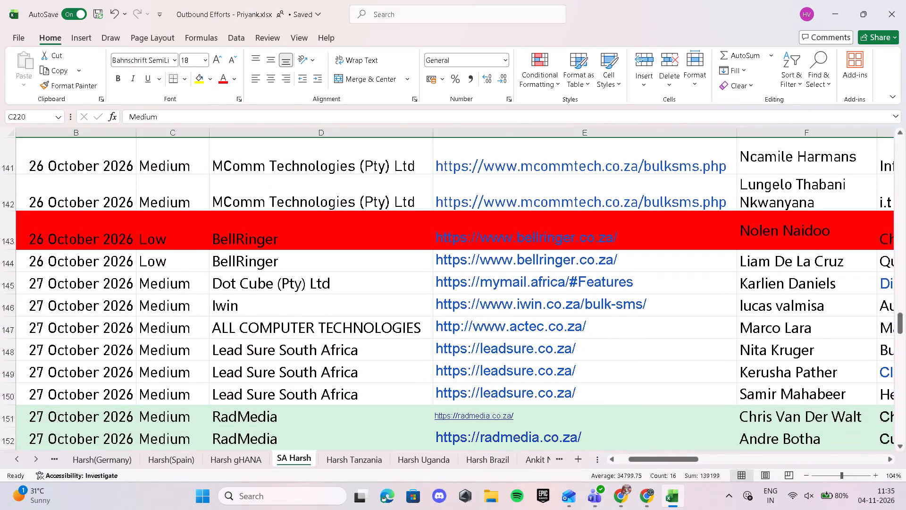
pyautogui.click(337, 299)
pyautogui.hscroll(-2, 337, 299)
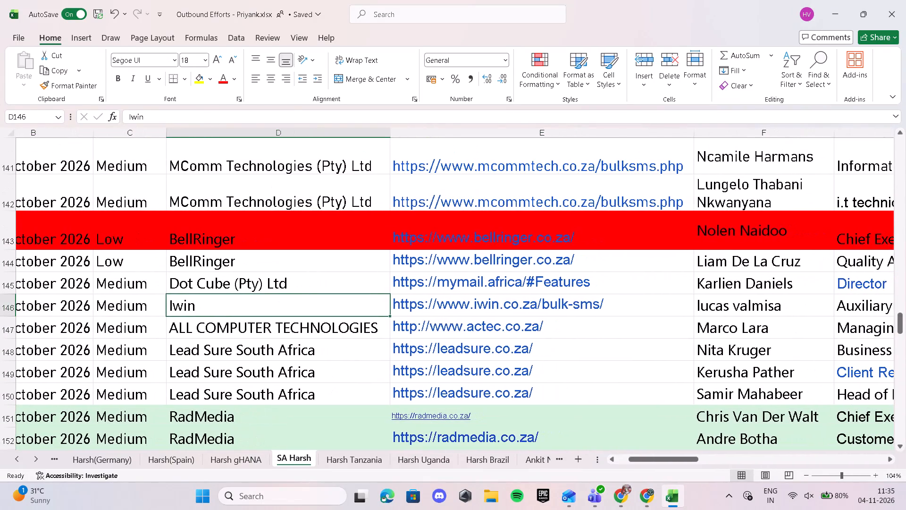
pyautogui.hscroll(-8, 337, 299)
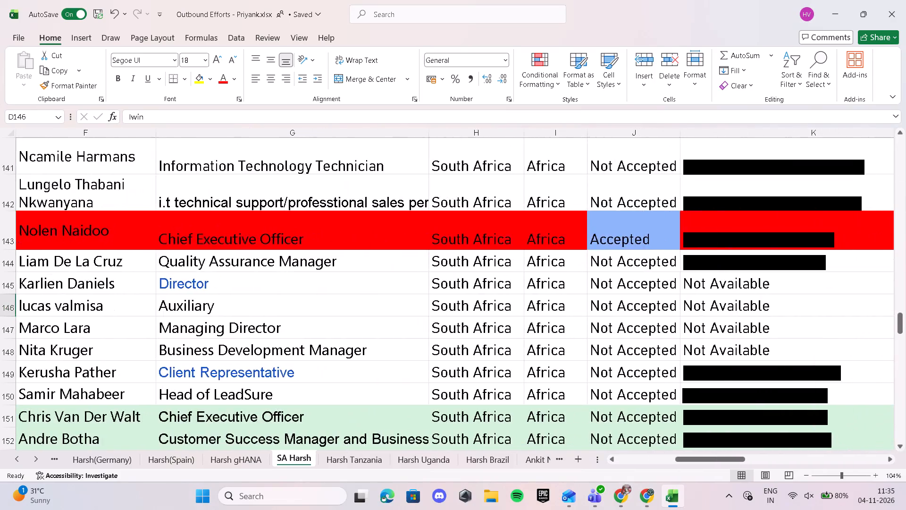
pyautogui.hscroll(4, 337, 299)
pyautogui.scroll(-1, 337, 299)
pyautogui.hscroll(2, 337, 299)
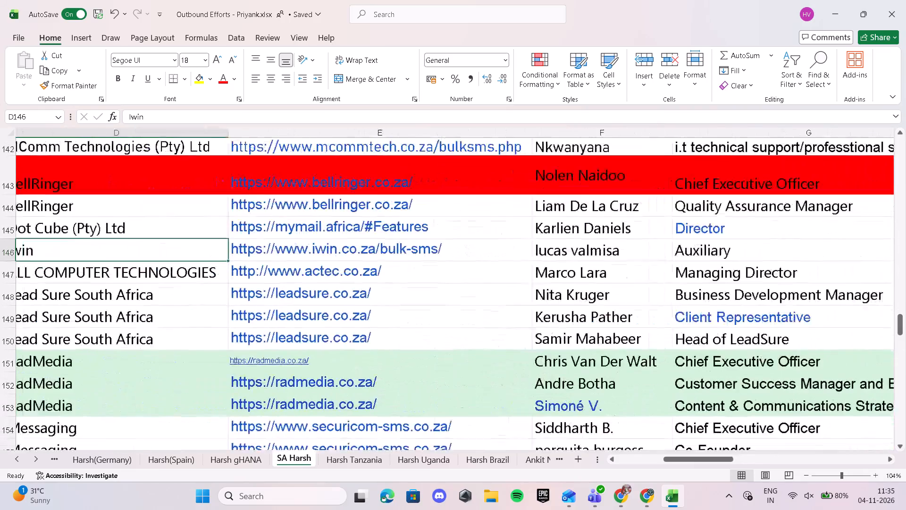
pyautogui.hscroll(1, 337, 299)
pyautogui.scroll(-2, 337, 299)
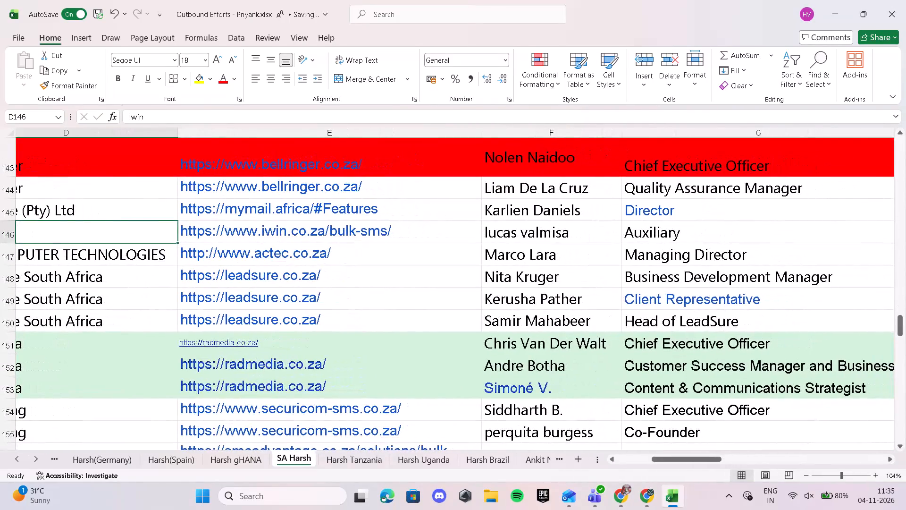
pyautogui.scroll(-2, 337, 299)
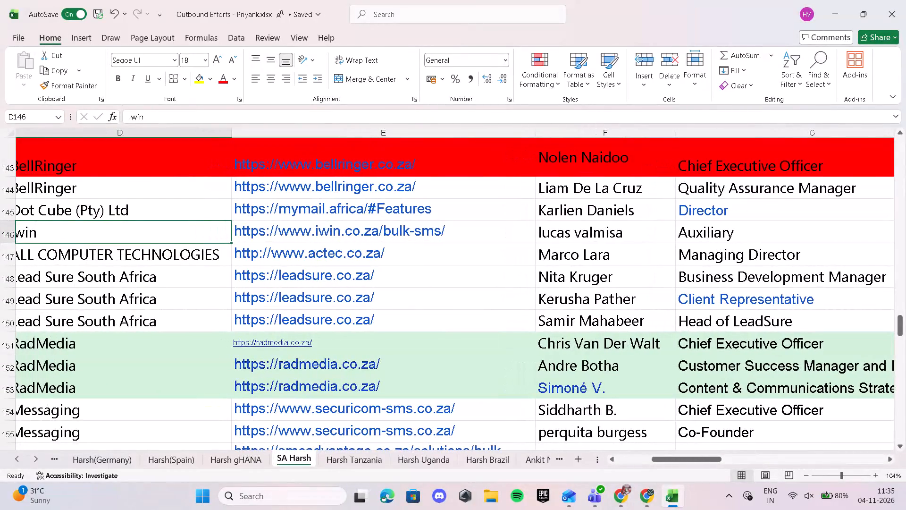